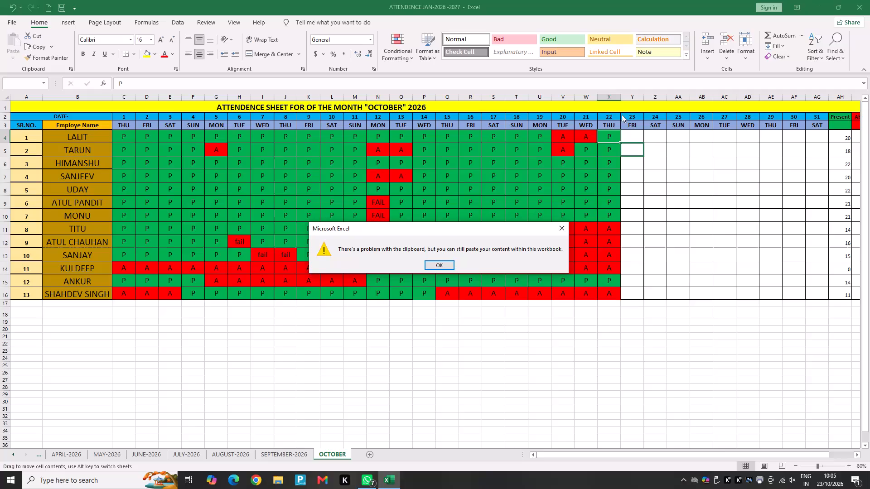
# Dismiss the clipboard warning and fill P from employee 2's 22 October cell up into employee 1's 22 October cell.
pyautogui.click(560, 231)
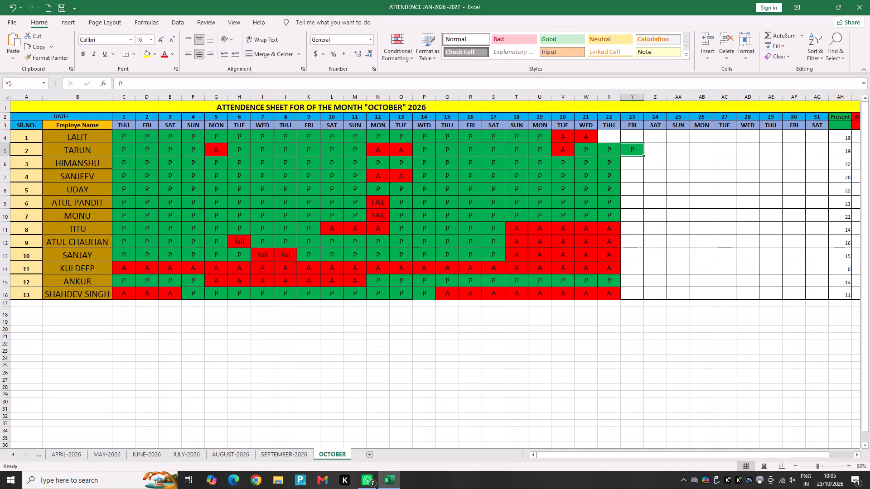
pyautogui.click(608, 157)
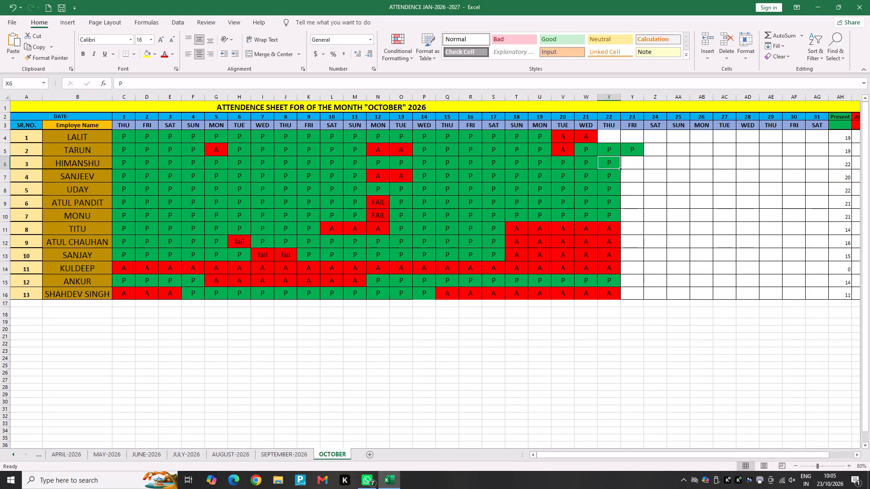
pyautogui.click(611, 153)
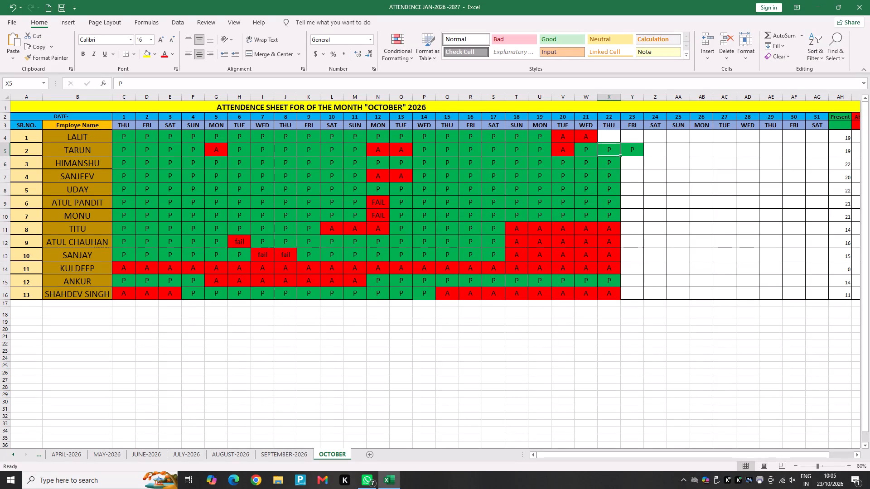
pyautogui.moveTo(620, 156); pyautogui.dragTo(618, 133)
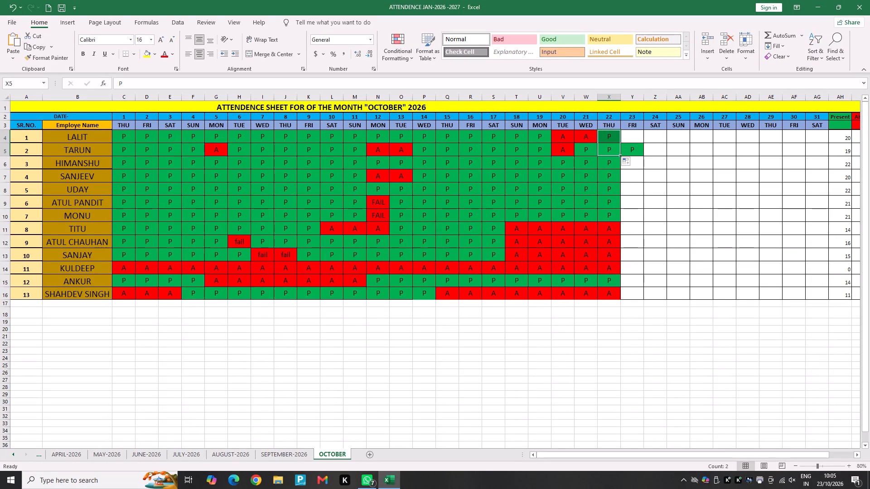
# Fill employee 2's 23 October mark P up to employee 1 and down to employee 3.
pyautogui.click(638, 147)
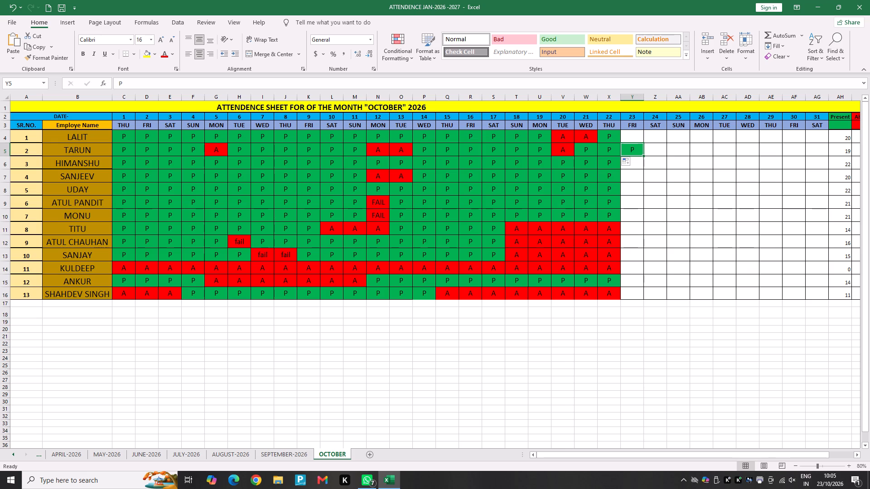
pyautogui.moveTo(644, 155); pyautogui.dragTo(638, 133)
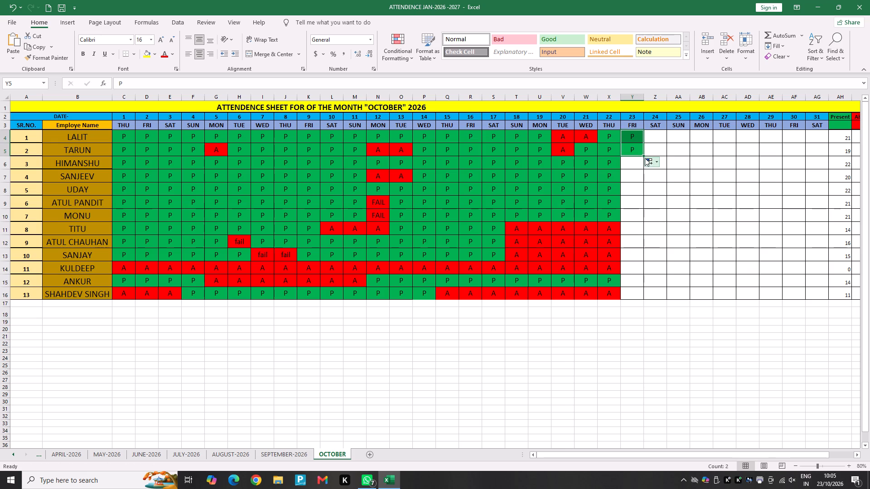
pyautogui.moveTo(643, 155); pyautogui.dragTo(643, 155)
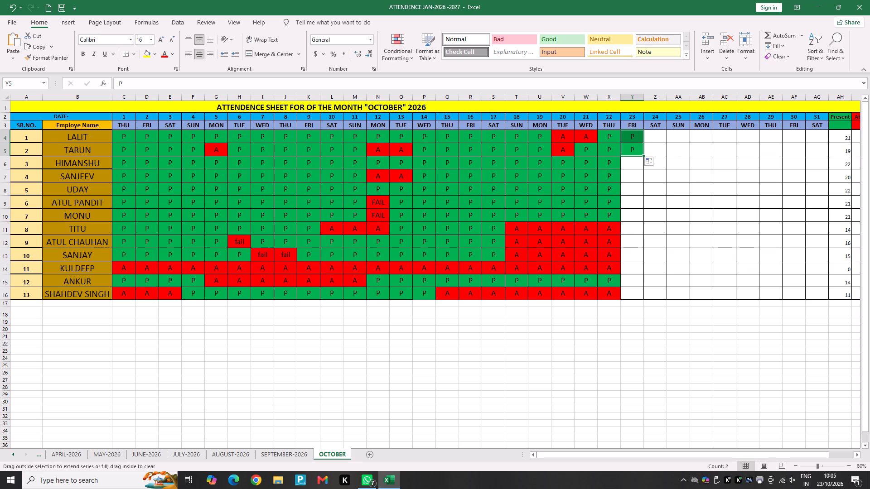
pyautogui.moveTo(643, 155); pyautogui.dragTo(644, 168)
# Copy the A mark from employee 2's 20 October cell into employee 4's 23 October cell.
pyautogui.click(627, 178)
pyautogui.click(559, 144)
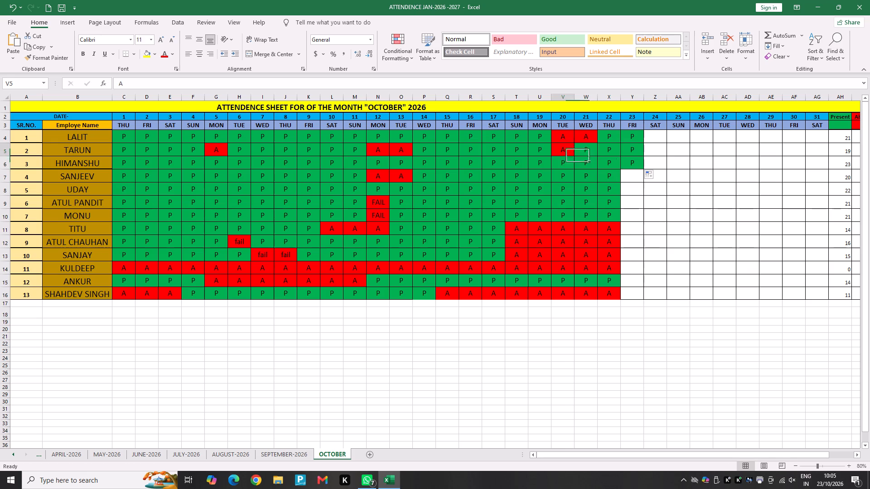
pyautogui.hotkey('ctrl', 'c')
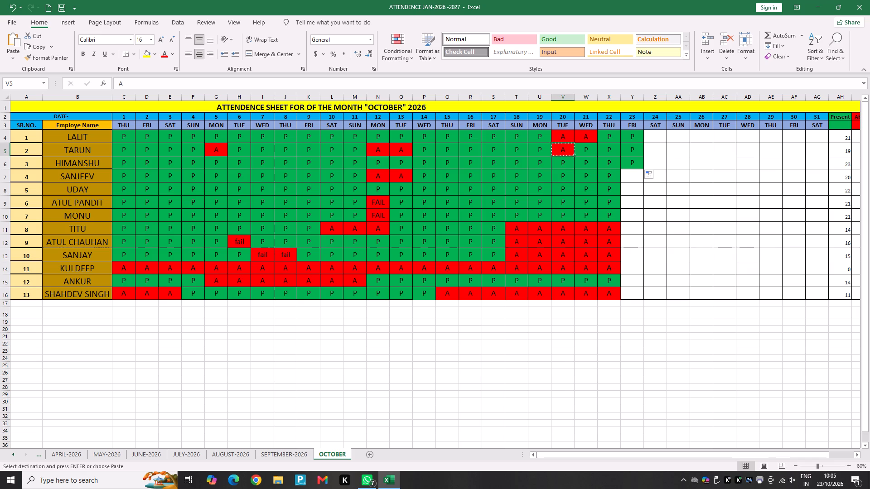
pyautogui.click(633, 179)
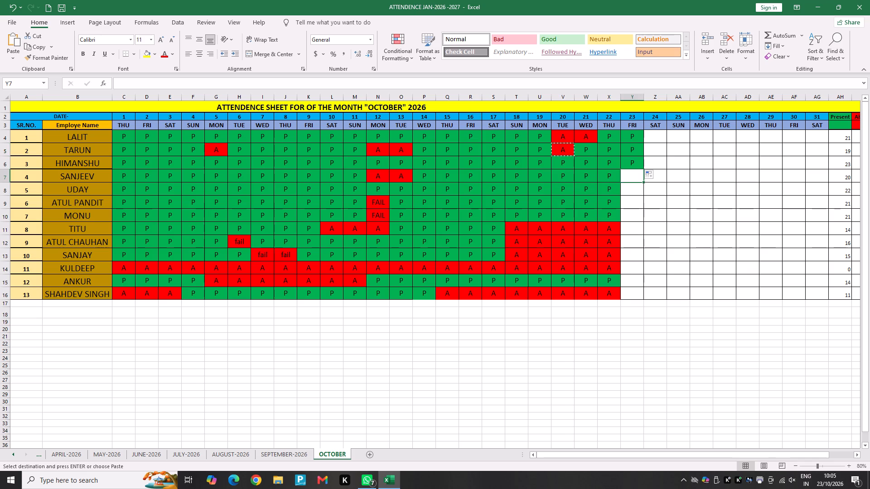
pyautogui.hotkey('ctrl', 'v')
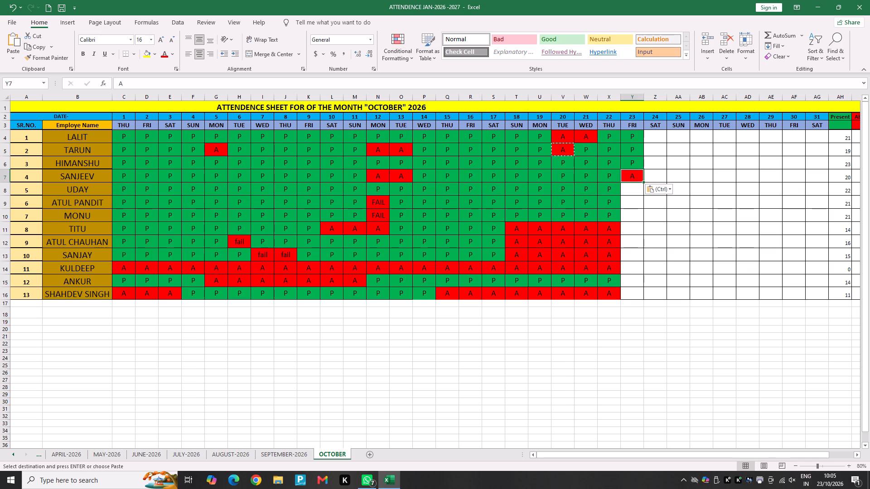
pyautogui.click(631, 191)
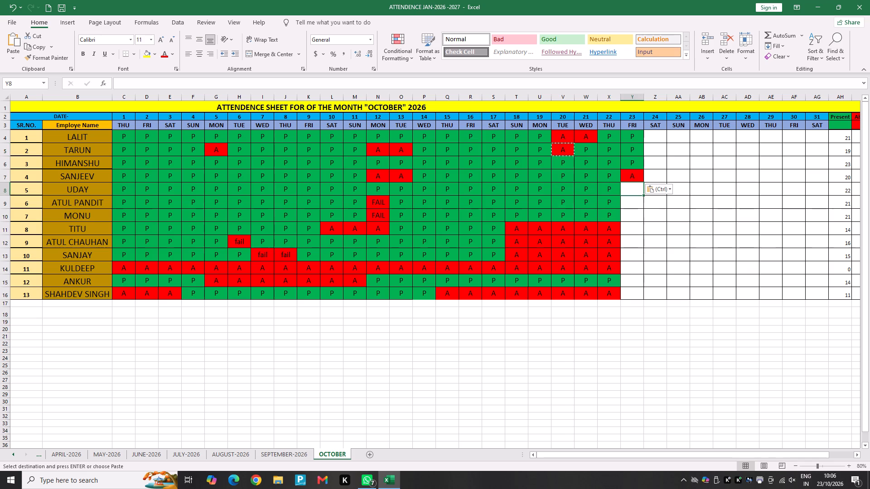
pyautogui.click(615, 174)
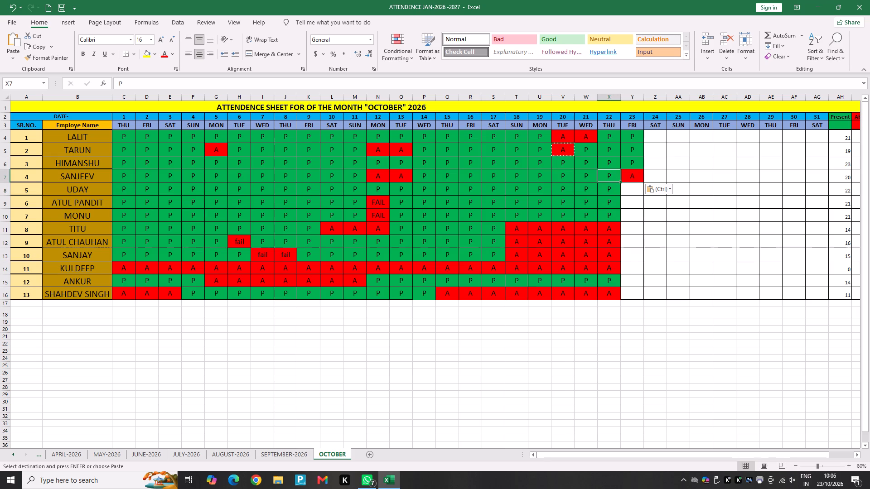
pyautogui.click(636, 181)
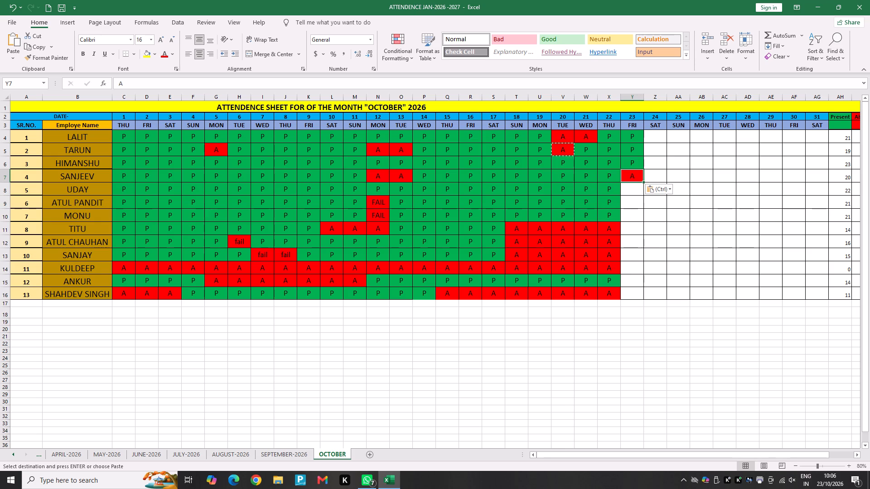
# Fill the 22 October mark P across to 23 October for employees 5, 6 and 7.
pyautogui.click(612, 194)
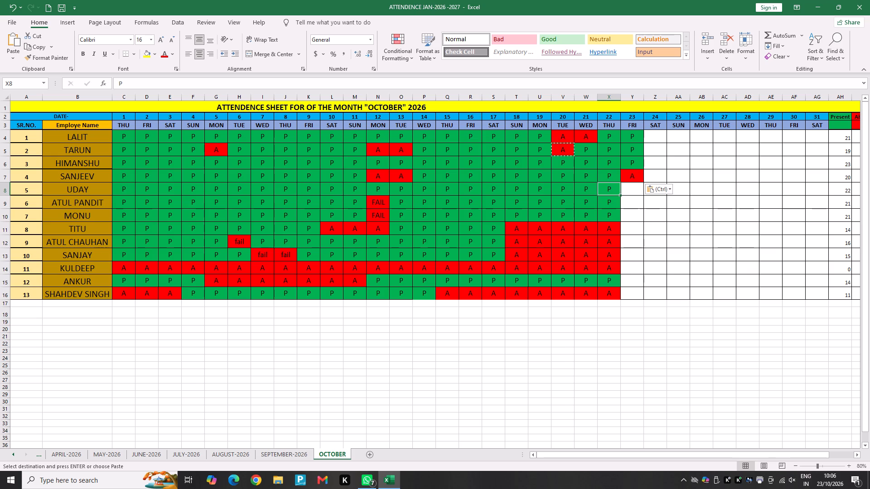
pyautogui.moveTo(620, 195); pyautogui.dragTo(638, 195)
pyautogui.click(606, 213)
pyautogui.click(610, 206)
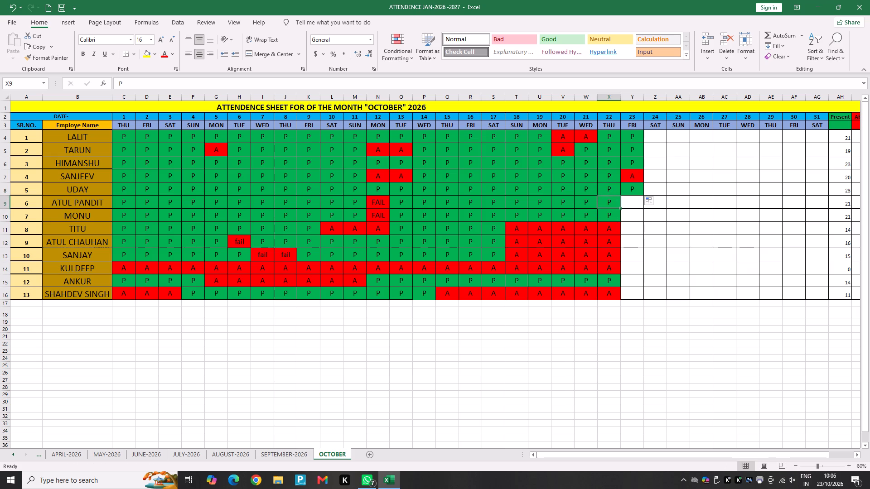
pyautogui.moveTo(620, 206); pyautogui.dragTo(642, 206)
pyautogui.click(621, 217)
pyautogui.click(617, 217)
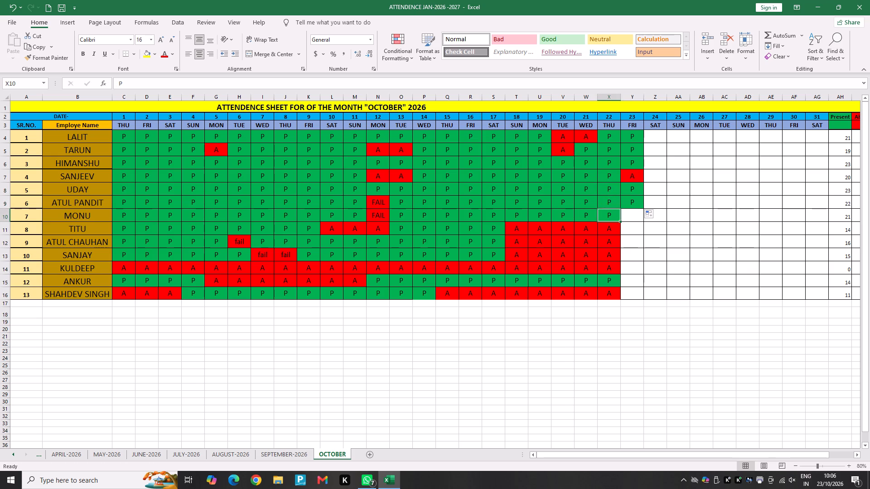
pyautogui.moveTo(619, 221); pyautogui.dragTo(648, 214)
# Fill the 22 October marks across to 23 October for employees 8 to 13: A for 8 to 11, P for 12, A for 13.
pyautogui.click(604, 229)
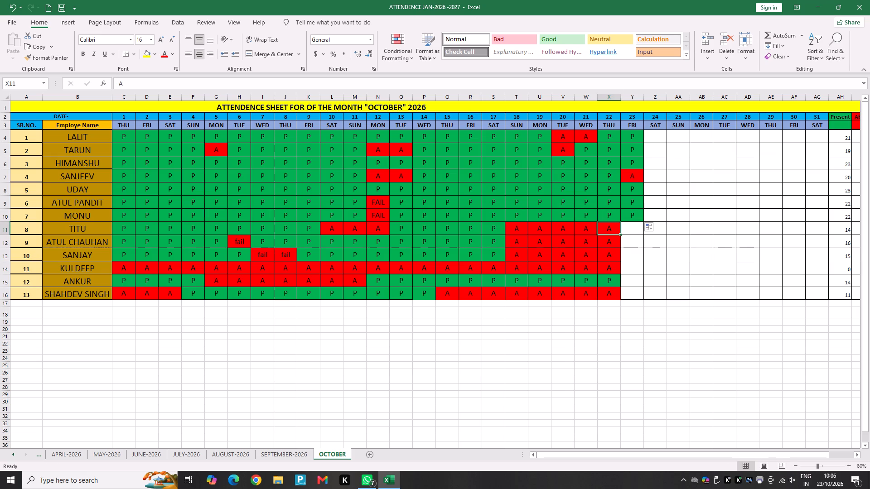
pyautogui.moveTo(620, 234); pyautogui.dragTo(614, 271)
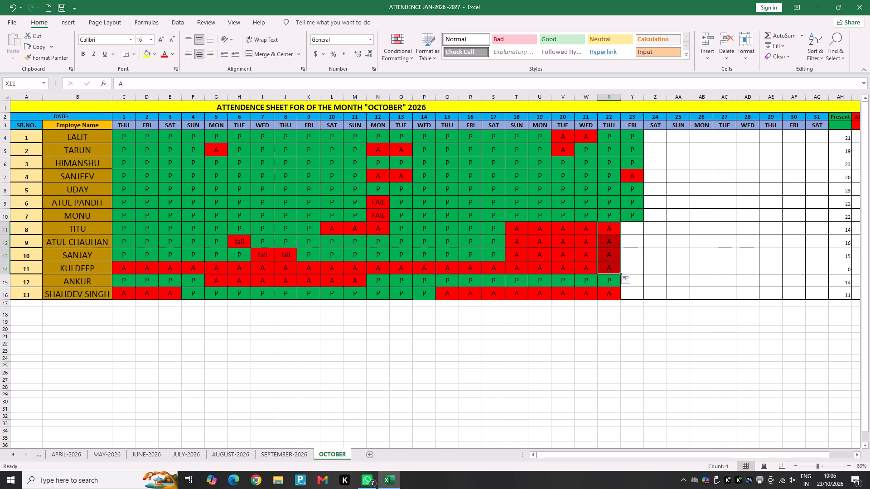
pyautogui.moveTo(620, 273); pyautogui.dragTo(636, 268)
pyautogui.click(614, 284)
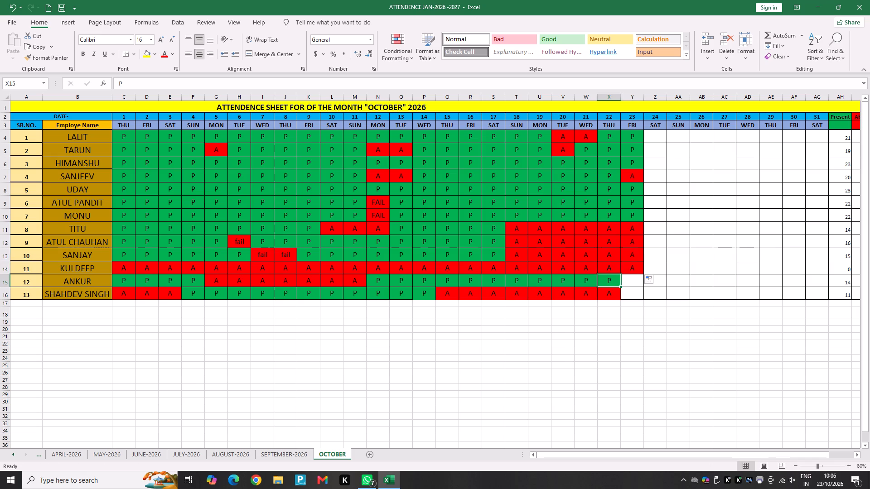
pyautogui.moveTo(620, 287); pyautogui.dragTo(636, 285)
pyautogui.click(620, 296)
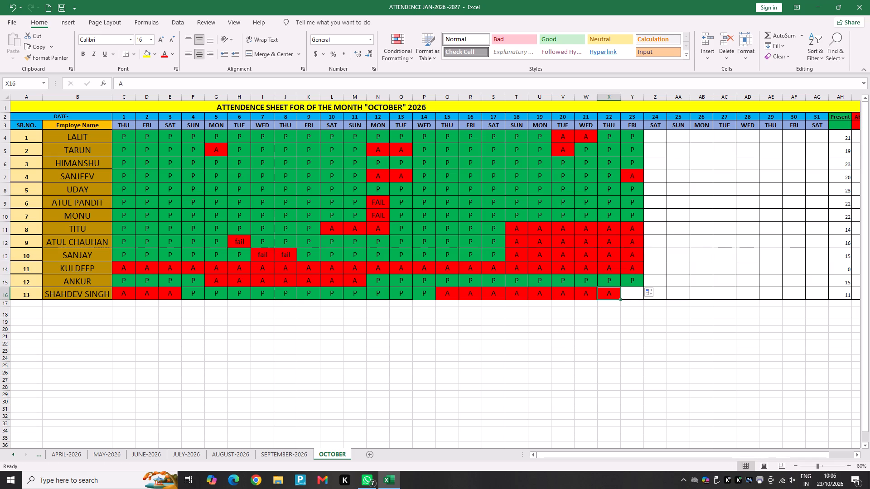
pyautogui.moveTo(621, 300); pyautogui.dragTo(641, 295)
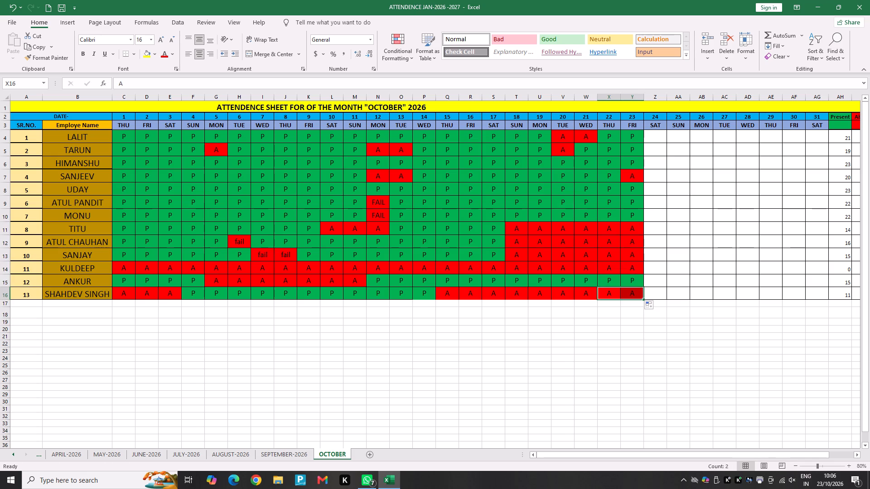
# Save the attendance workbook.
pyautogui.click(669, 230)
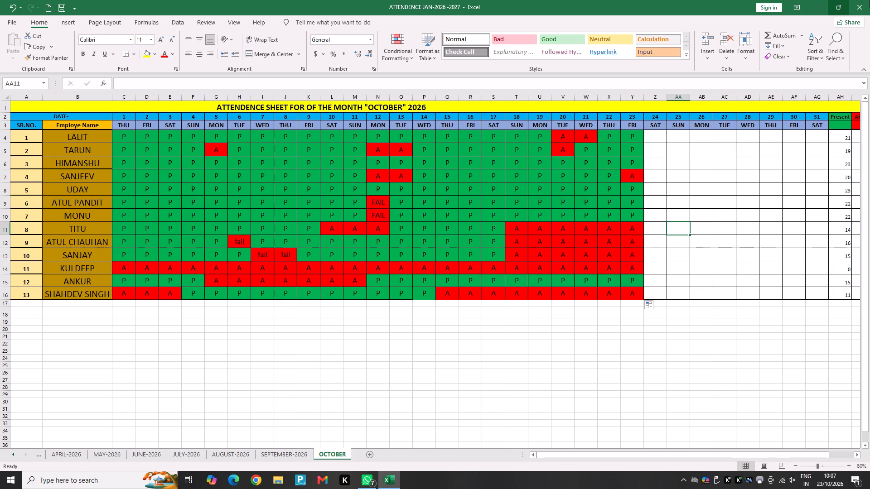
pyautogui.hotkey('ctrl', 's')
pyautogui.hotkey('ctrl', 's')
pyautogui.hotkey('ctrl', 's')
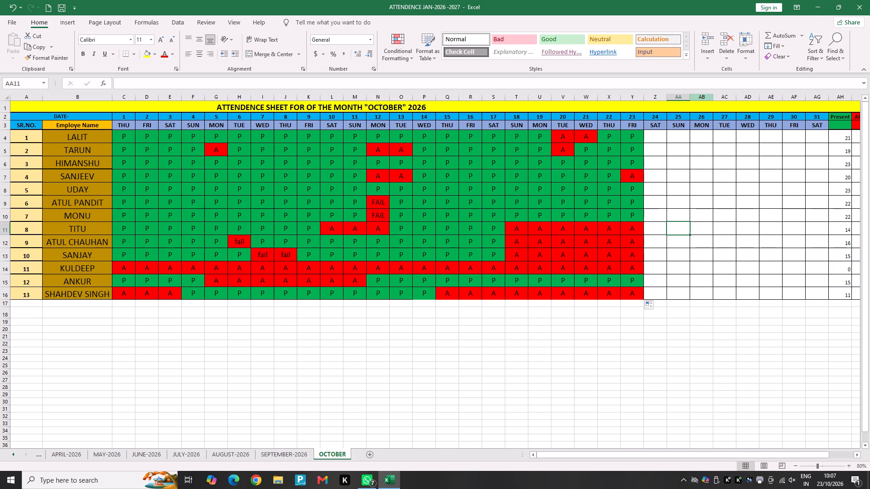
pyautogui.hotkey('ctrl', 's')
pyautogui.hotkey('ctrl', 's')
pyautogui.hotkey('ctrl', 's')
pyautogui.hotkey('ctrl', 's')
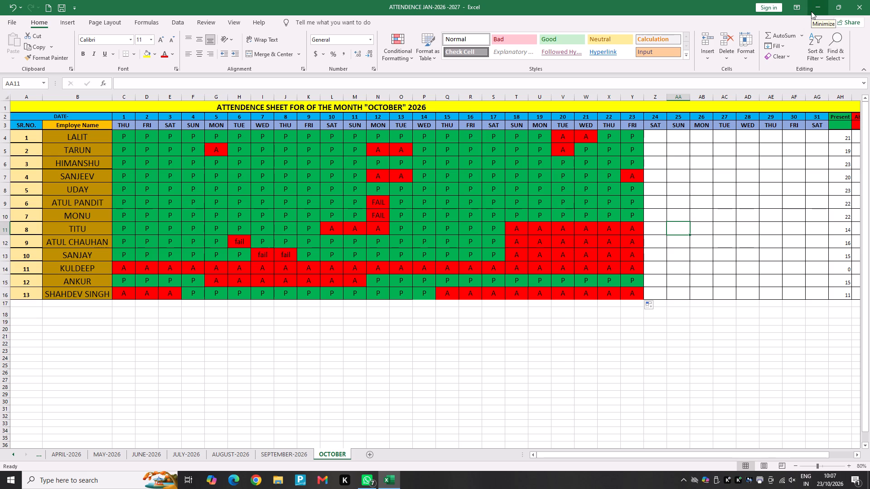
# Minimise the attendance workbook and open the GLS DSR REPORT APRIL 2026 workbook from the desktop.
pyautogui.click(811, 11)
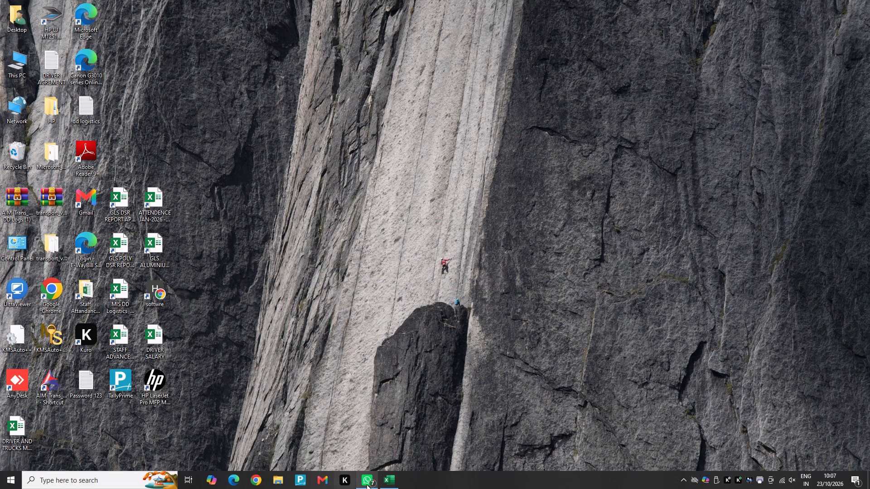
pyautogui.doubleClick(129, 210)
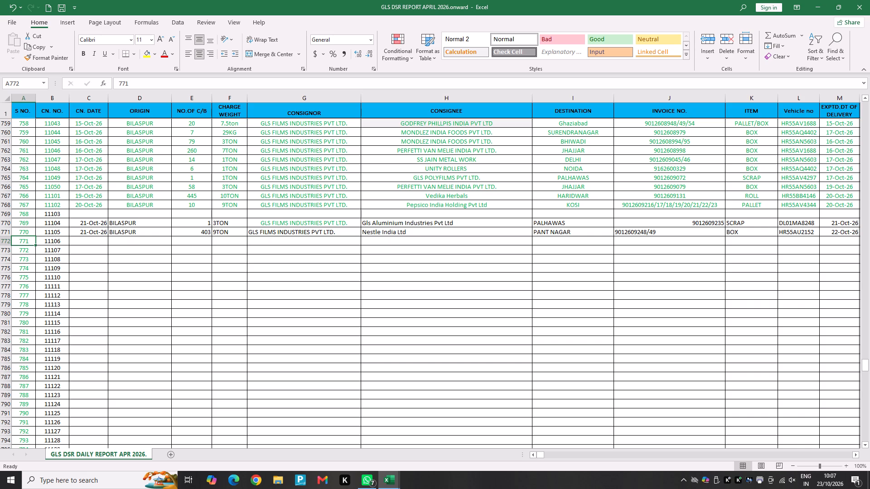
# For CN. NO. 11106, enter date 22-Oct-26, origin BILASPUR, 207 boxes, charge weight 9ton and consignor GLS FILMS INDUSTRIES PVT LTD.
pyautogui.press('Right')
pyautogui.press('Right')
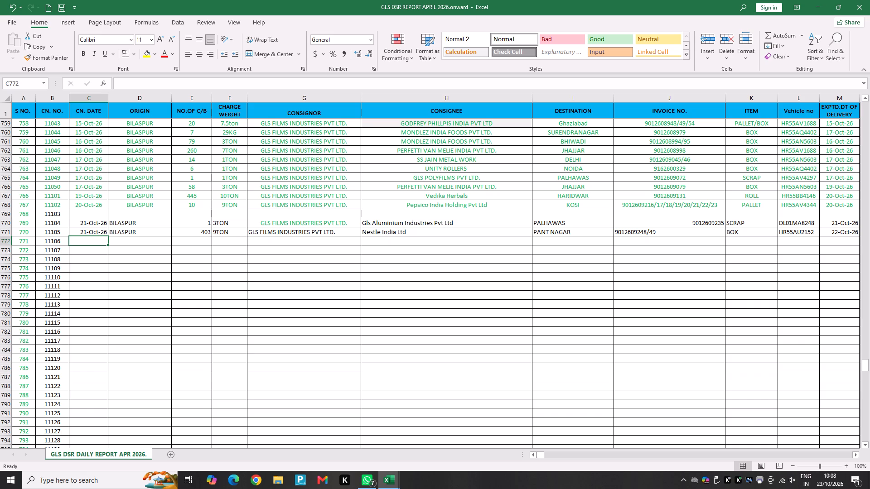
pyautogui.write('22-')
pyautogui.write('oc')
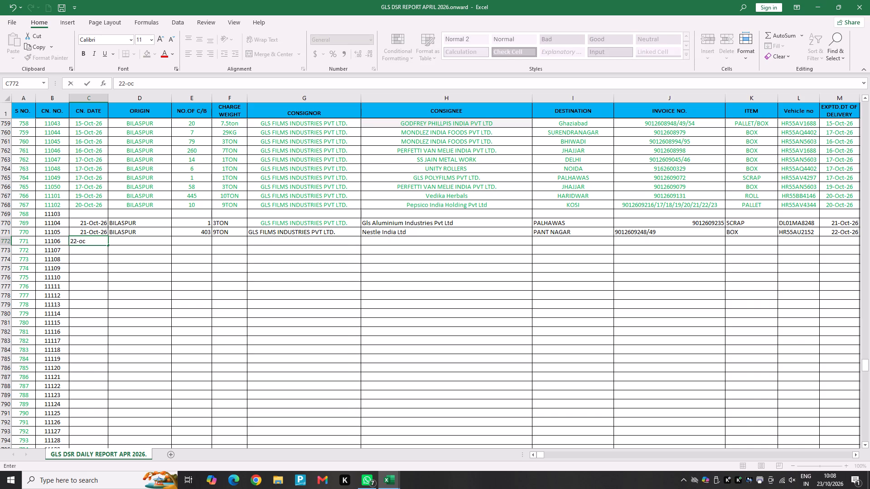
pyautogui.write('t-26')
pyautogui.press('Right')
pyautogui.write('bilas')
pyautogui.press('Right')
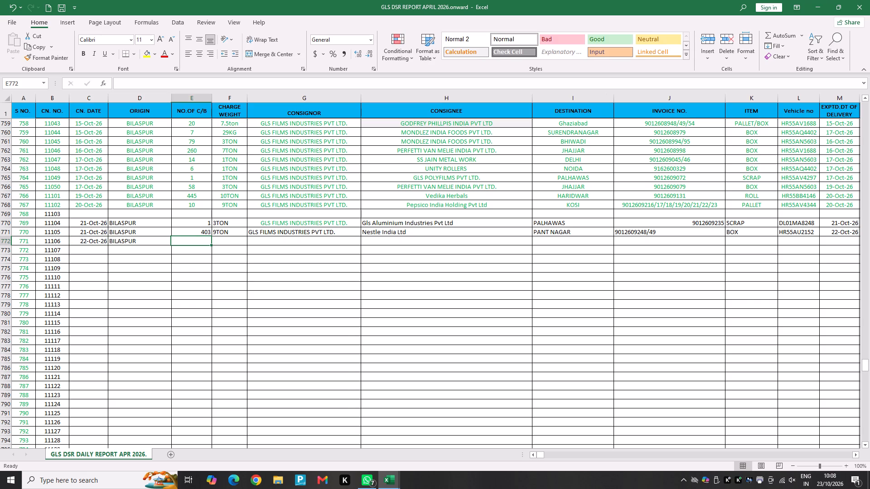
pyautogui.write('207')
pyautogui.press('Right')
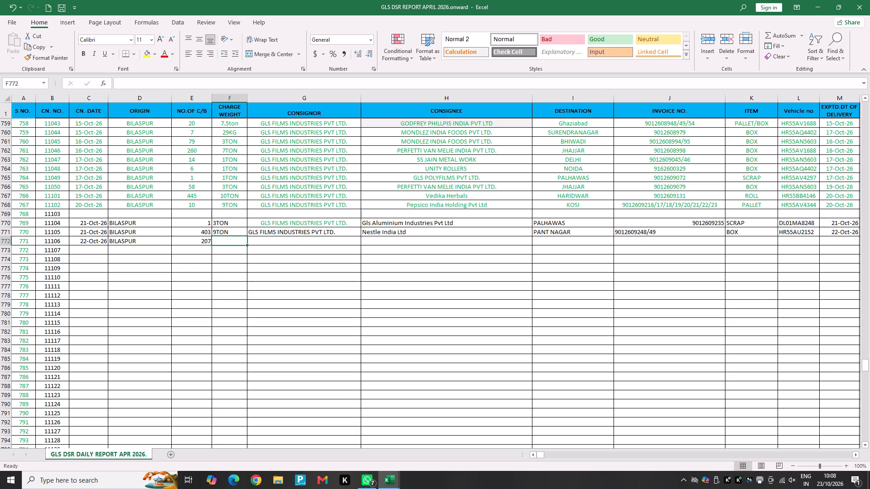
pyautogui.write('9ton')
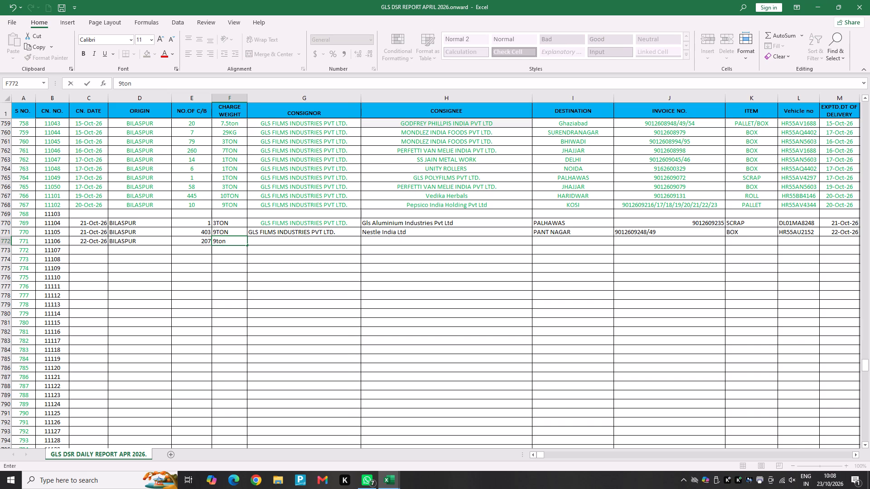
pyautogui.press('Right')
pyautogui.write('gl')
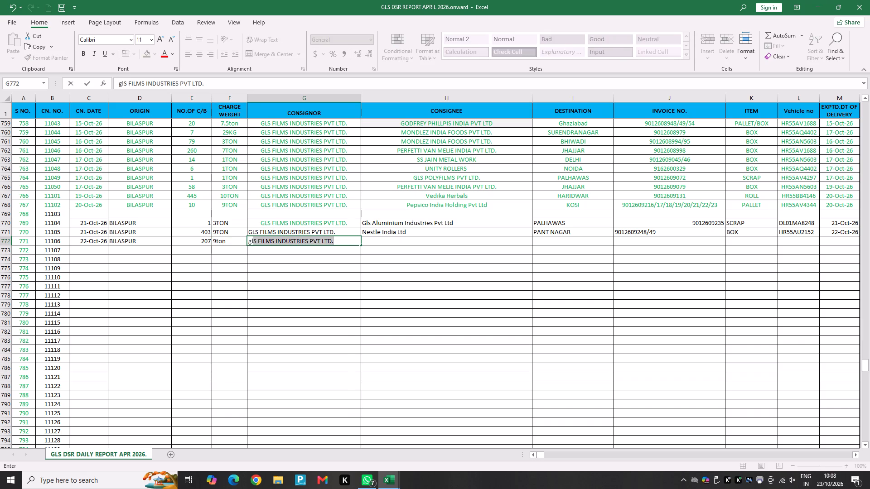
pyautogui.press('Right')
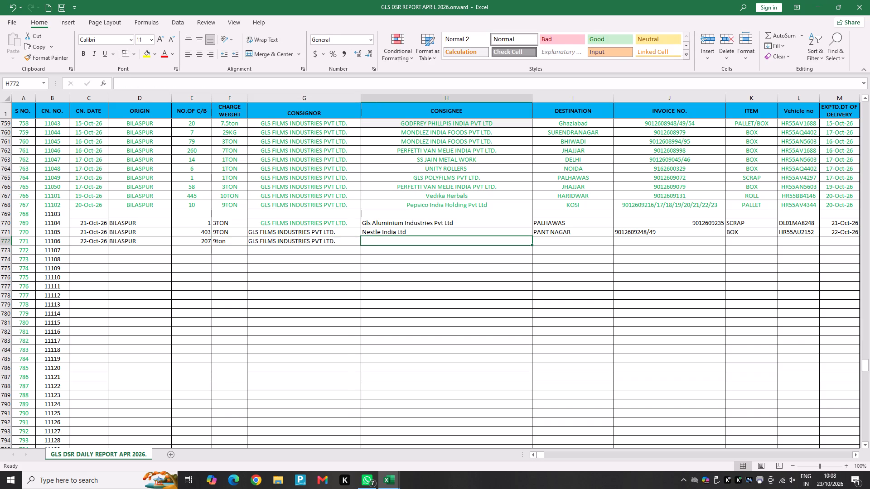
# For CN. NO. 11106, enter consignee TATA COUNSUMER PRODUCTS LTD. and destination BILASPUR, and enter SAMPLA in the invoice number cell.
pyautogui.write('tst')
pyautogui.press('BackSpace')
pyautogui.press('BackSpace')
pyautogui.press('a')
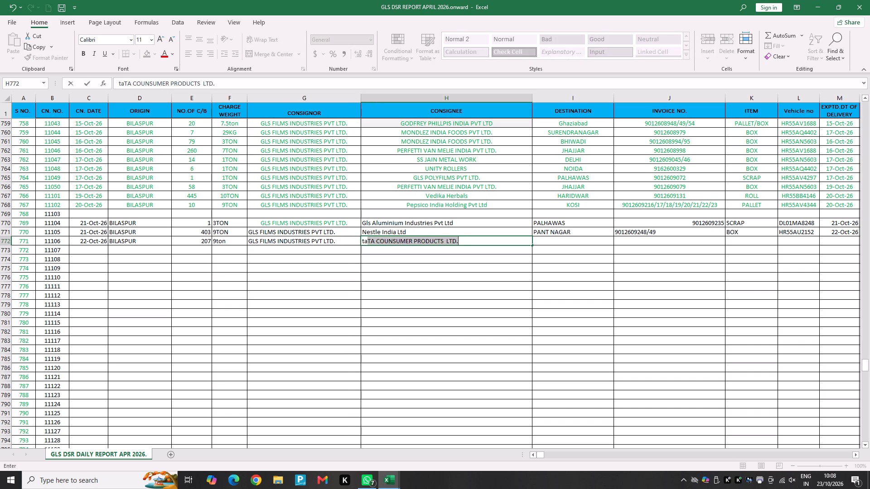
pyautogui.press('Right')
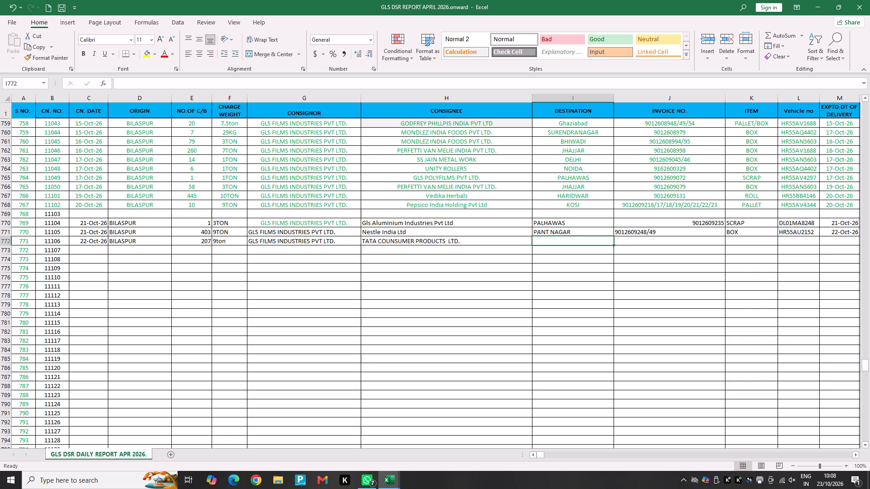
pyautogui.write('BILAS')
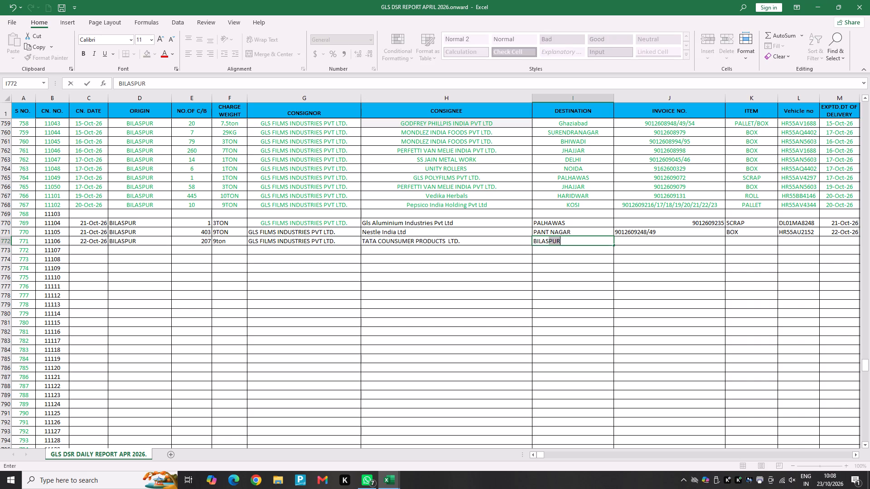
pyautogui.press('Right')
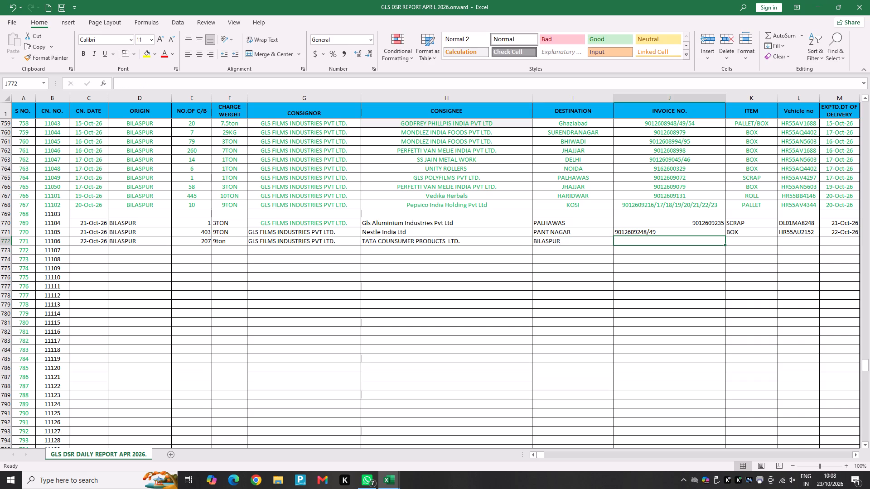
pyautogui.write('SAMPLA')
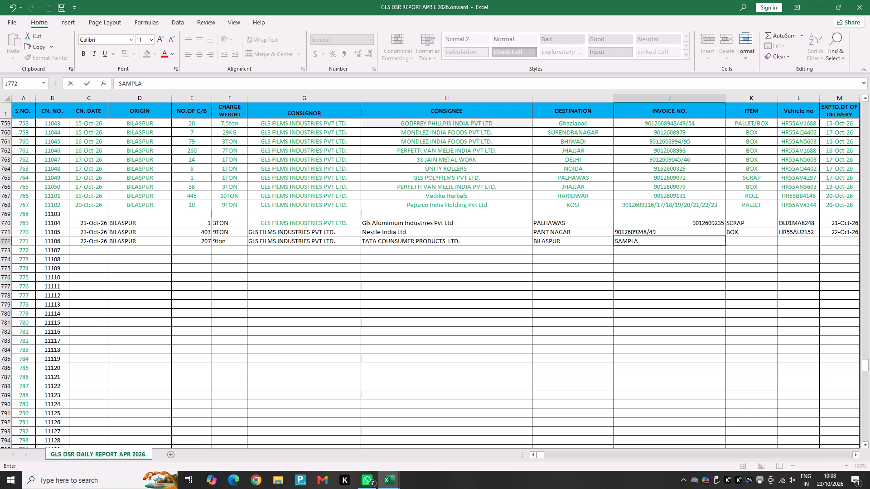
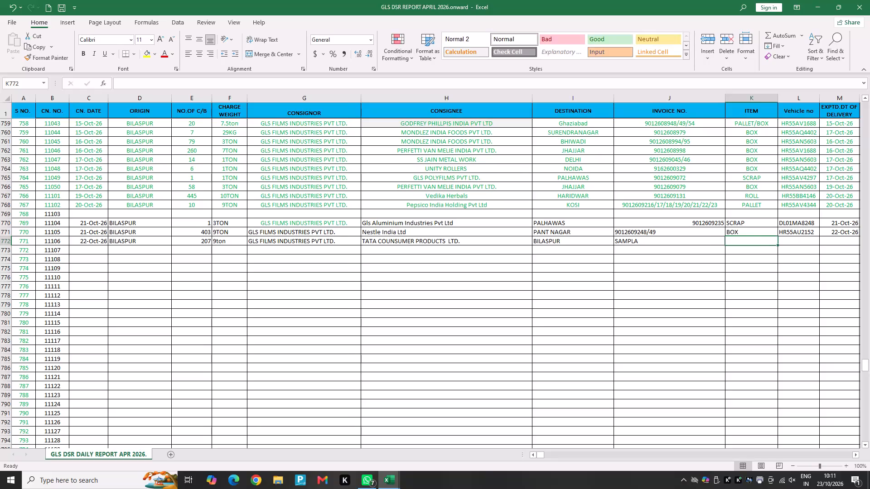
# Return to the destination cell in the row for CN. NO. 11106.
pyautogui.press('Left')
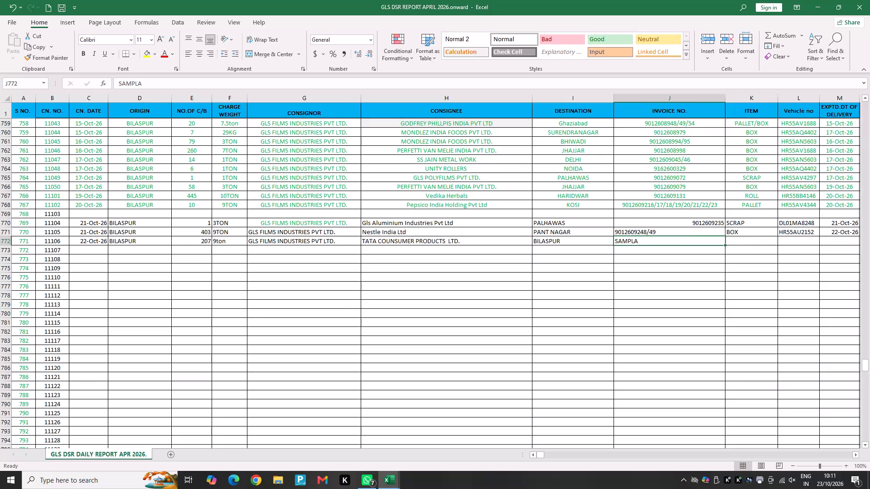
pyautogui.press('Left')
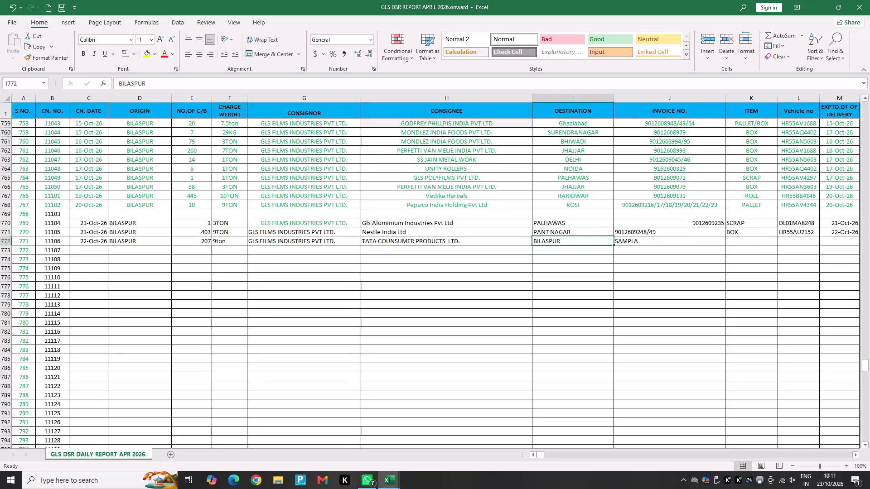
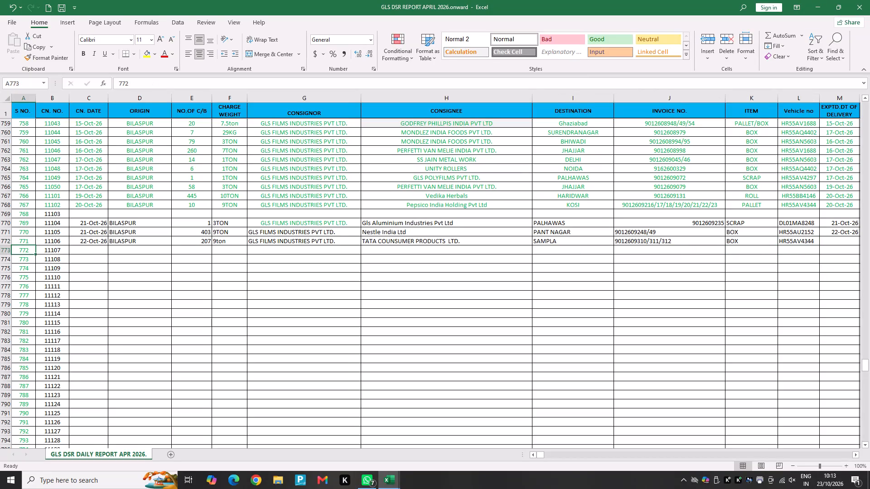
# Enter the CN. date 22-Oct-26 and origin BILASPUR in the row for CN. NO. 11107.
pyautogui.press('Down')
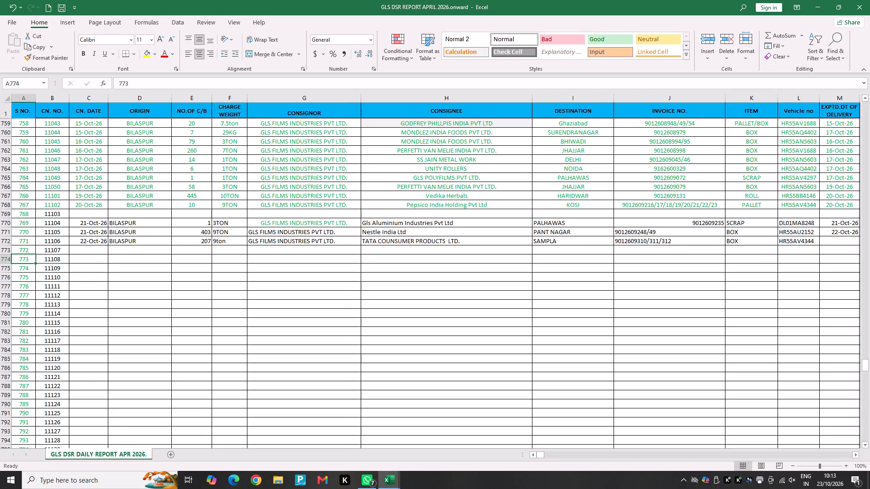
pyautogui.press('Up')
pyautogui.press('Right')
pyautogui.press('Right')
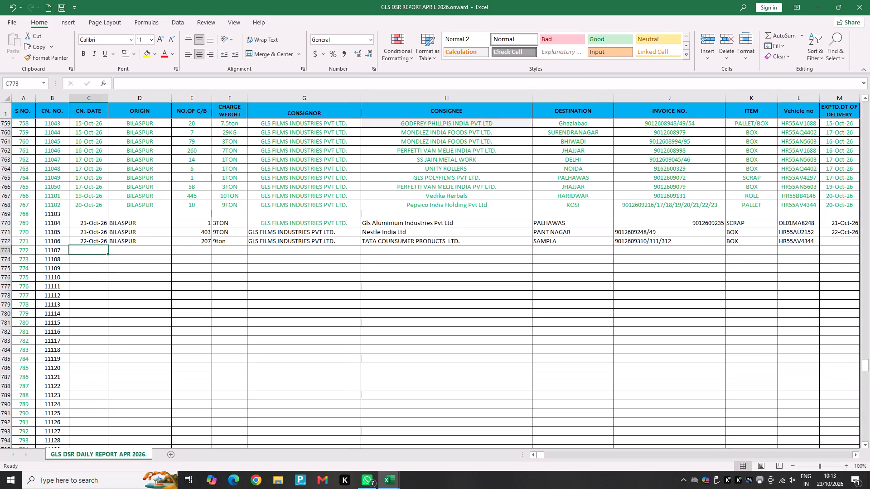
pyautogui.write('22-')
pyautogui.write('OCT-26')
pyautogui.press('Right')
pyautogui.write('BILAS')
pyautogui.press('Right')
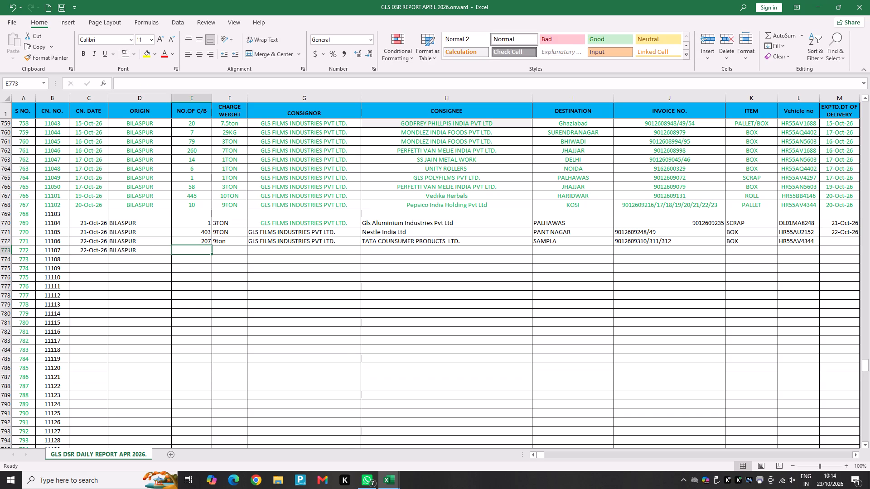
# Enter 190 for NO.OF C/B, charge weight 9TON and consignor GLS FILMS INDUSTRIES PVT LTD. for CN. NO. 11107.
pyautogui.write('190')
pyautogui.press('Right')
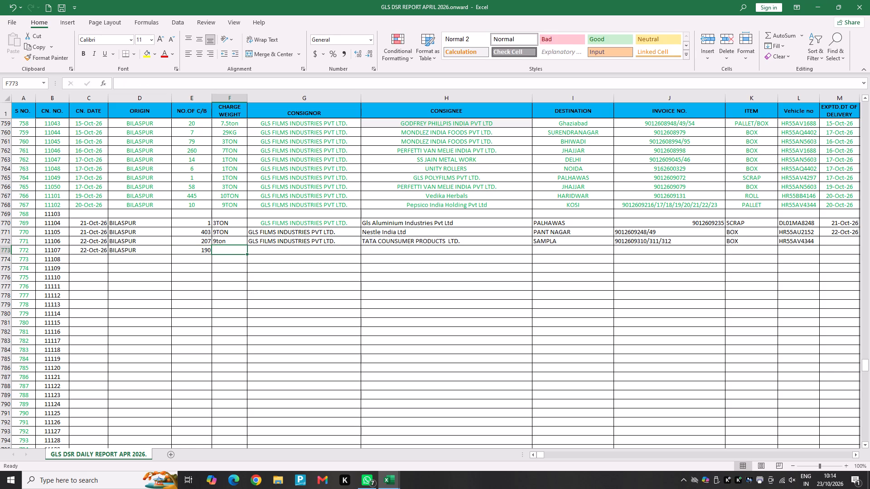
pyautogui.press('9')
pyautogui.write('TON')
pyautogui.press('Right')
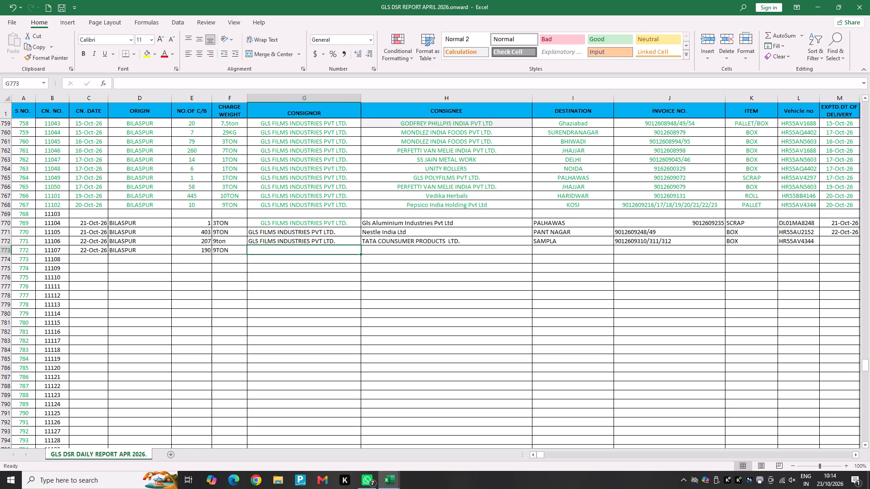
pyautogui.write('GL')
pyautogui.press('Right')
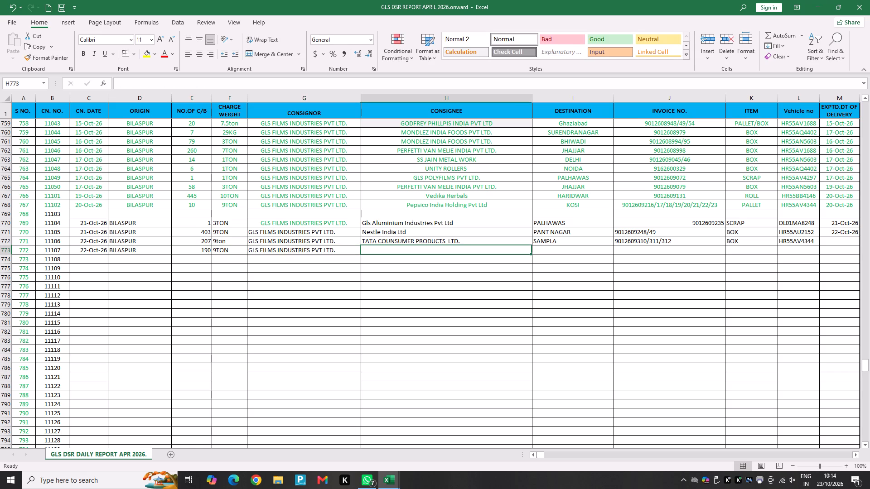
# Enter the consignee Pepsico India Holding Pvt Ltd and destination SONIPAT for CN. NO. 11107.
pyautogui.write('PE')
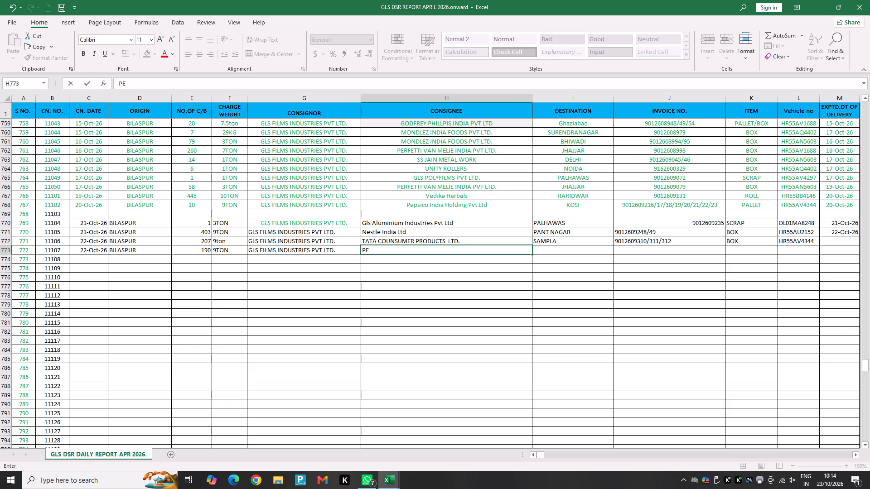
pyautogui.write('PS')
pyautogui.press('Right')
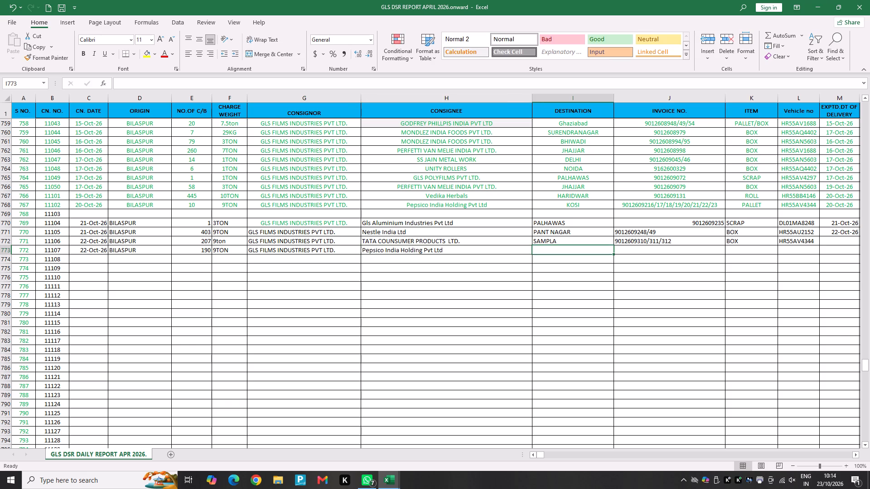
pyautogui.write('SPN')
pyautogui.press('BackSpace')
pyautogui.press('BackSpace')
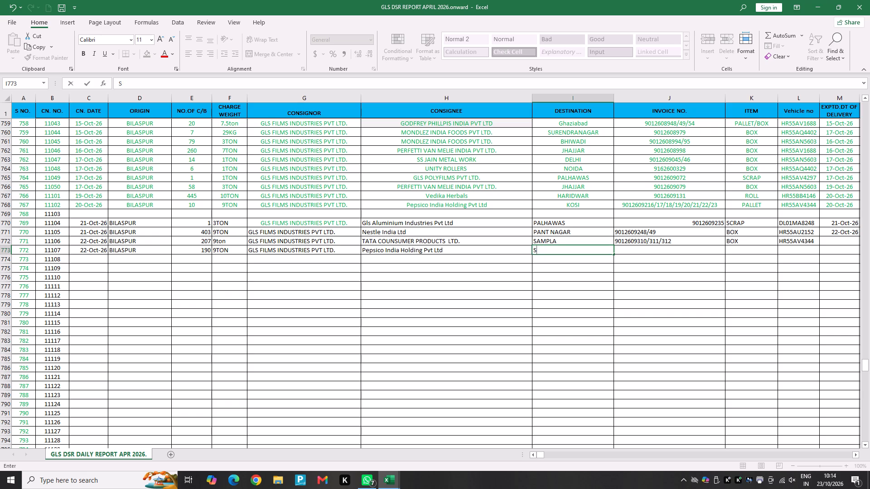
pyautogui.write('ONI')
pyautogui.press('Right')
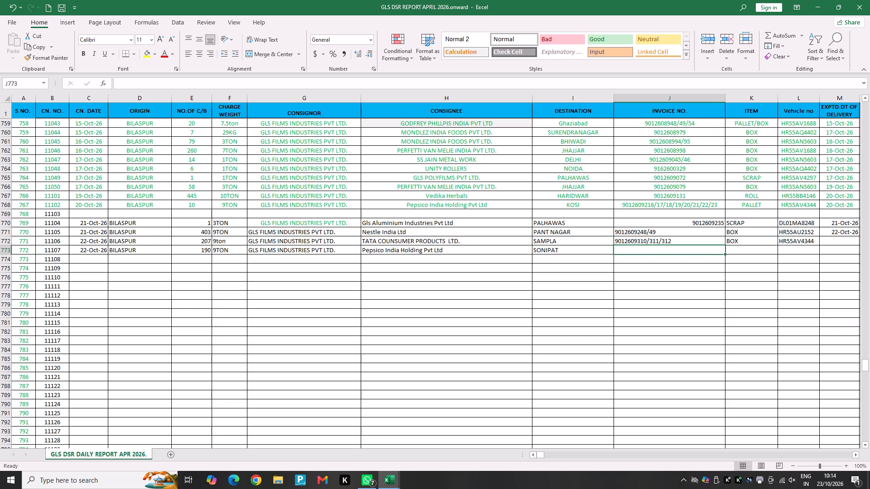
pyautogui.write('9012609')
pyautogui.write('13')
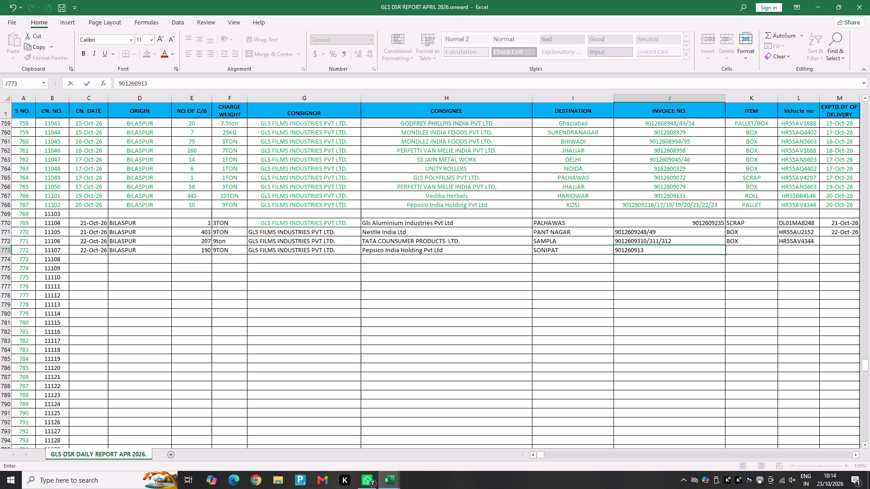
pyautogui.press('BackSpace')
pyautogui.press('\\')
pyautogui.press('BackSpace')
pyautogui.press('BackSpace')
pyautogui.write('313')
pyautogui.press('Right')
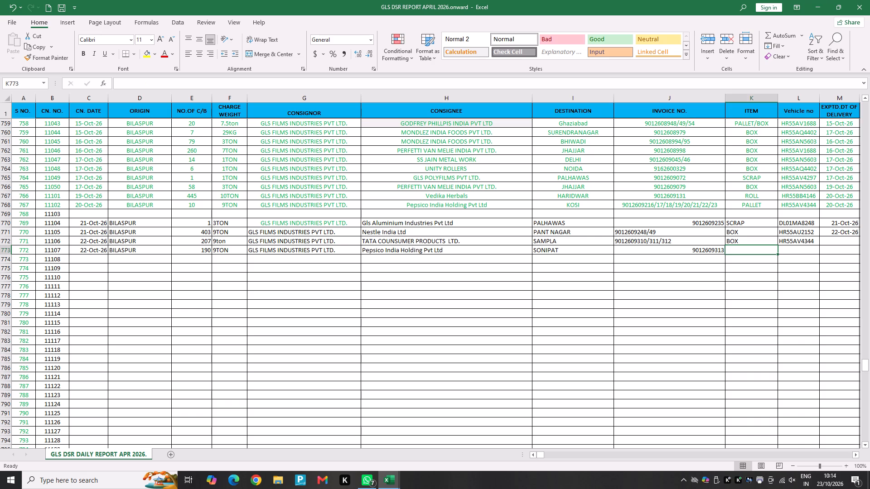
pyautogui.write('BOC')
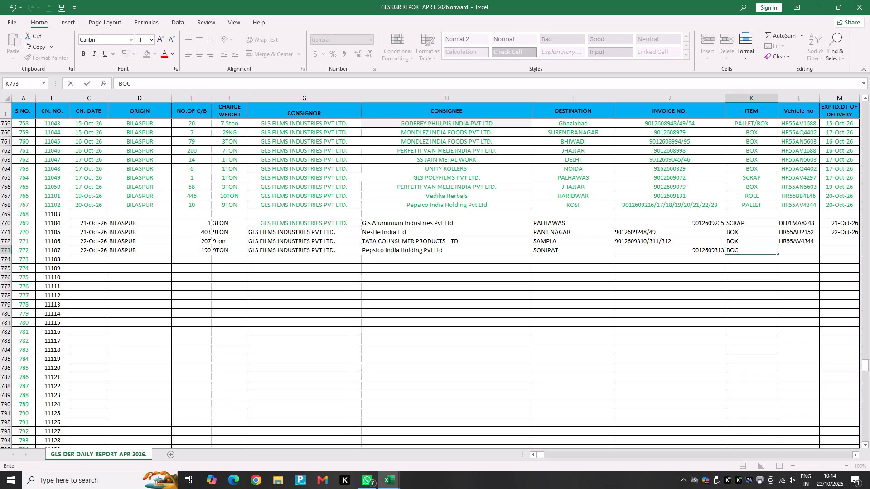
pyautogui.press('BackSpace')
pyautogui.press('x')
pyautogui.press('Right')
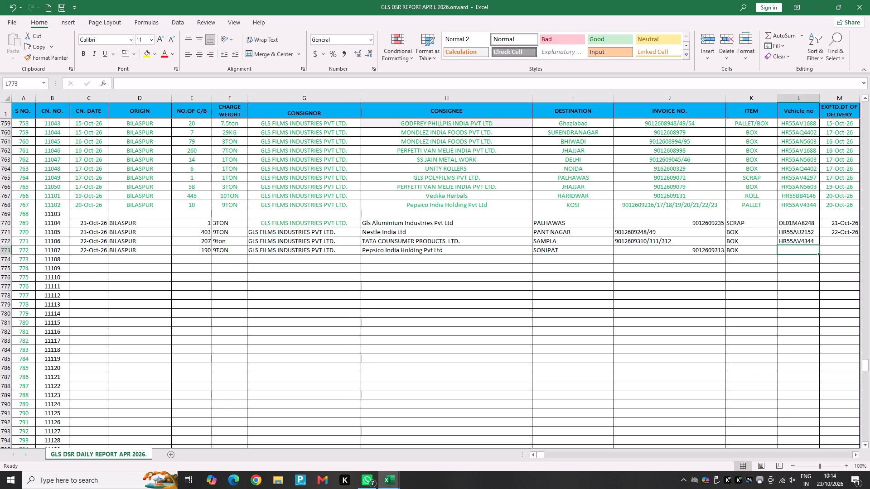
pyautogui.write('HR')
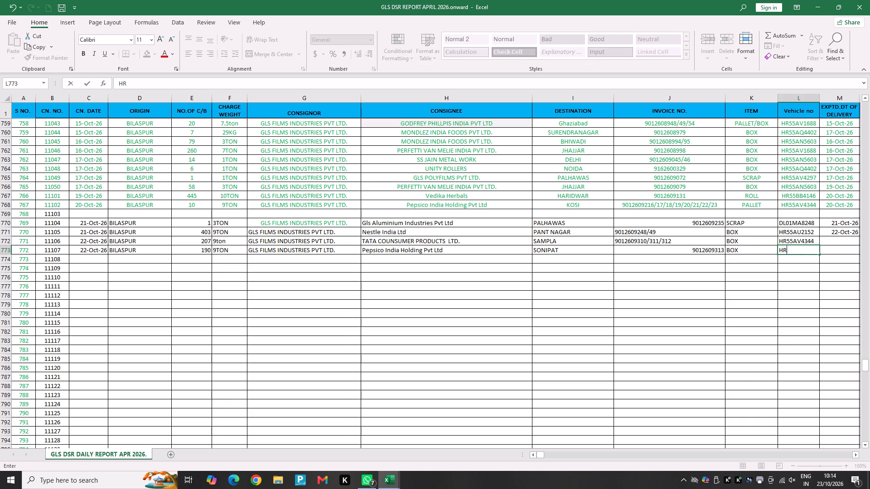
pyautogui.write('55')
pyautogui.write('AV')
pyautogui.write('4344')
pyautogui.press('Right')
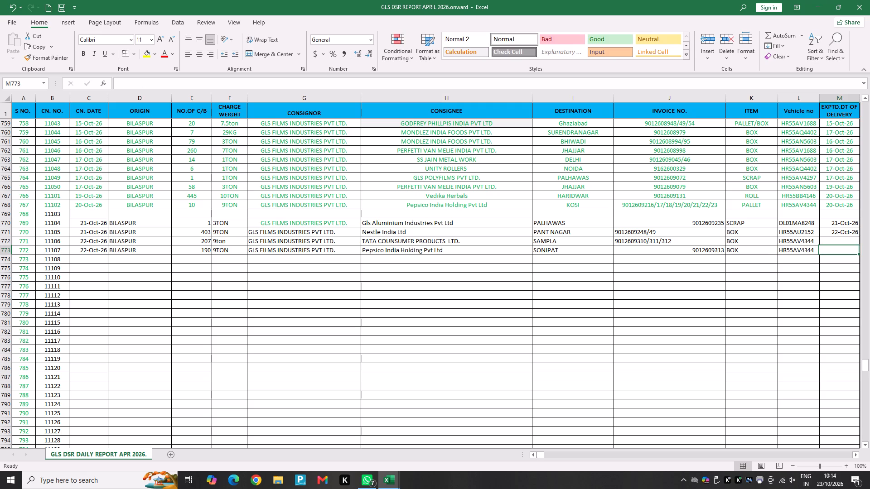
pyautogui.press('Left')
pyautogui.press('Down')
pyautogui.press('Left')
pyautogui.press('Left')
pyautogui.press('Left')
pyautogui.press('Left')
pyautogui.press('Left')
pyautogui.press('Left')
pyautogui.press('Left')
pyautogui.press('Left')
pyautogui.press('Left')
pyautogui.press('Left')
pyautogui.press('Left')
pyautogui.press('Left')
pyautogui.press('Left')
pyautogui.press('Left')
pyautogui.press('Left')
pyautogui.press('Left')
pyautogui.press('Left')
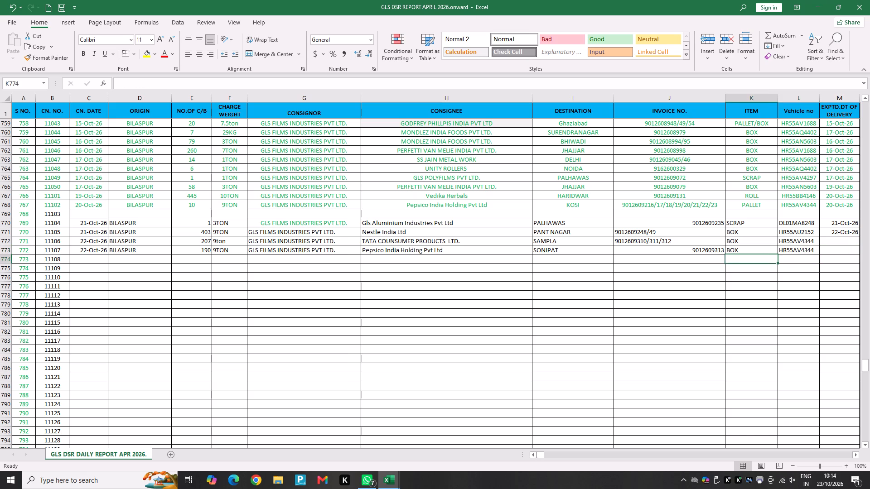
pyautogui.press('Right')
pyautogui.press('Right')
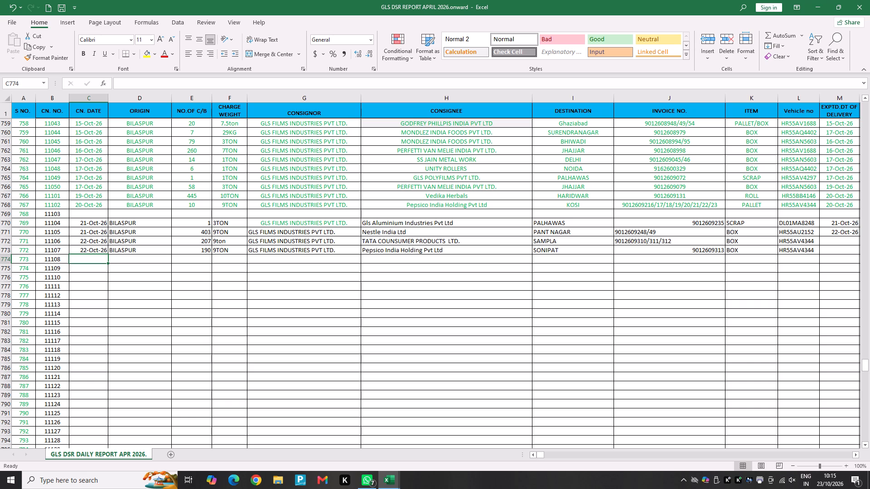
# Enter MONU as the remark in the rows for CN. NO. 11106 and 11107.
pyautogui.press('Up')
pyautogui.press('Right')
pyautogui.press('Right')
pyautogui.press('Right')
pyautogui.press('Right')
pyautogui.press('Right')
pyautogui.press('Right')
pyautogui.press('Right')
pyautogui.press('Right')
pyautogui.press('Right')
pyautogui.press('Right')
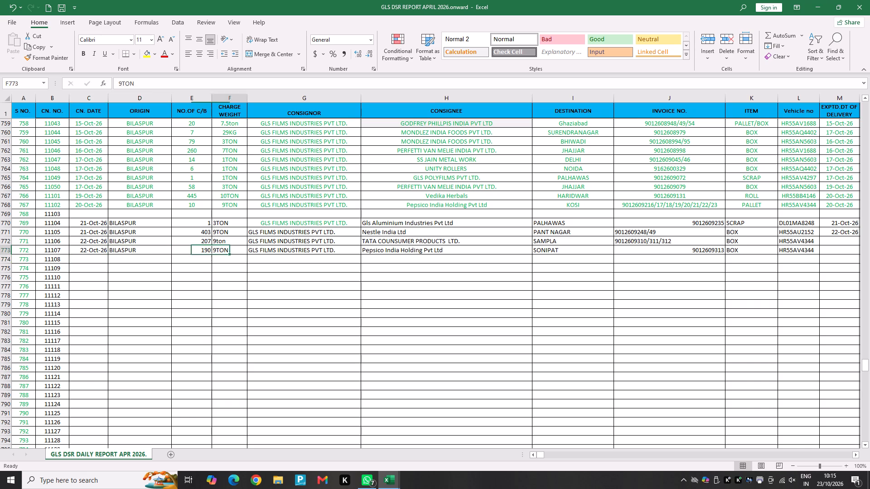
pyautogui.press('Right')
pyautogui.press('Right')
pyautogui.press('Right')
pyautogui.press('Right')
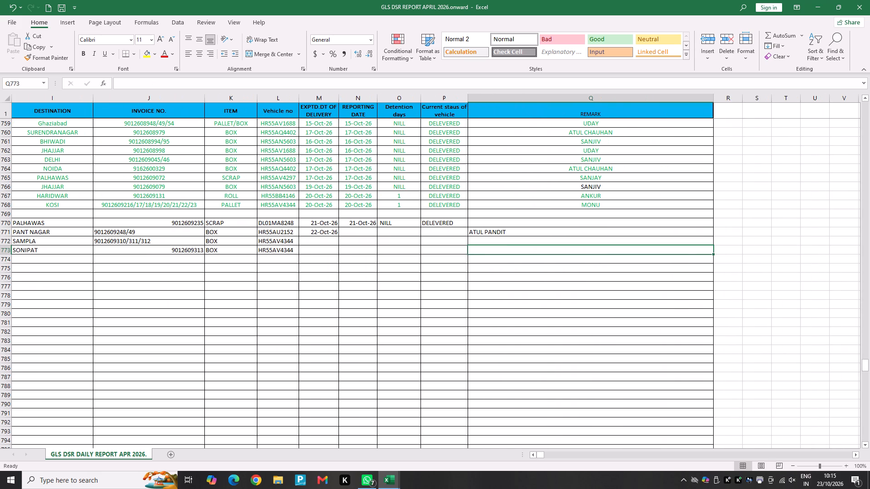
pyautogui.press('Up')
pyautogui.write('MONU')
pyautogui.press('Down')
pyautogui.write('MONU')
# Enter the CN. date 22-Oct-26 and origin BILASPUR in the row for CN. NO. 11108.
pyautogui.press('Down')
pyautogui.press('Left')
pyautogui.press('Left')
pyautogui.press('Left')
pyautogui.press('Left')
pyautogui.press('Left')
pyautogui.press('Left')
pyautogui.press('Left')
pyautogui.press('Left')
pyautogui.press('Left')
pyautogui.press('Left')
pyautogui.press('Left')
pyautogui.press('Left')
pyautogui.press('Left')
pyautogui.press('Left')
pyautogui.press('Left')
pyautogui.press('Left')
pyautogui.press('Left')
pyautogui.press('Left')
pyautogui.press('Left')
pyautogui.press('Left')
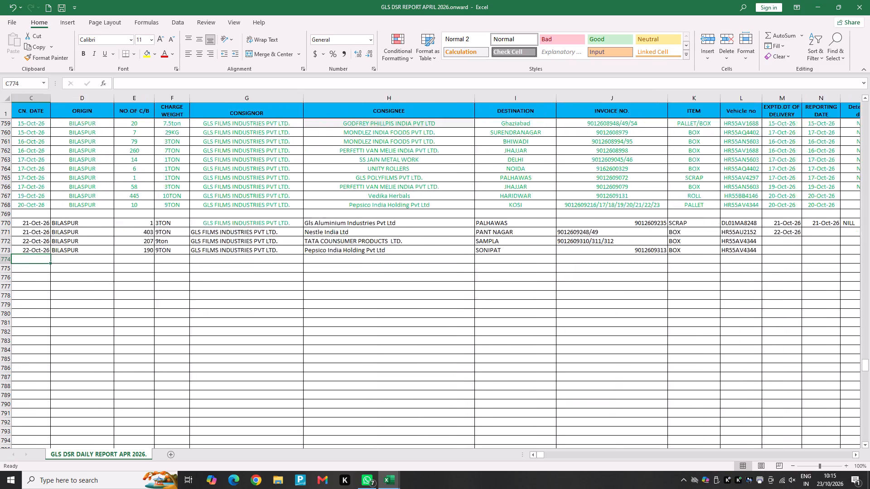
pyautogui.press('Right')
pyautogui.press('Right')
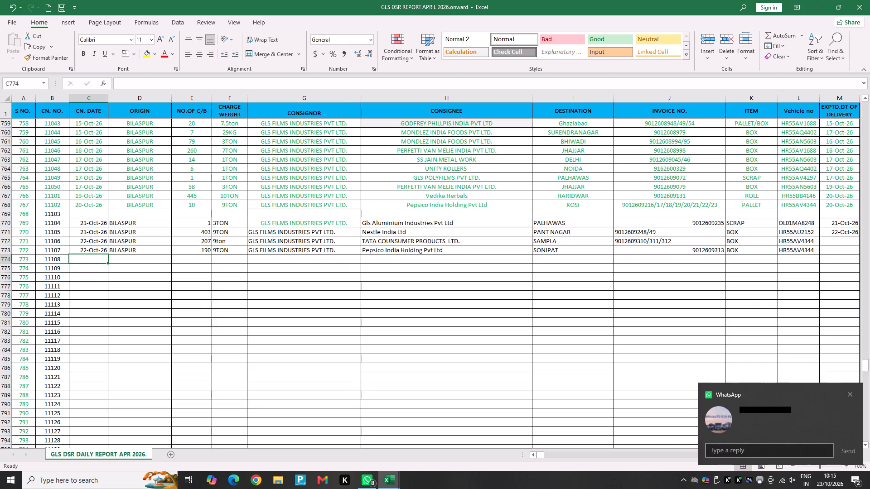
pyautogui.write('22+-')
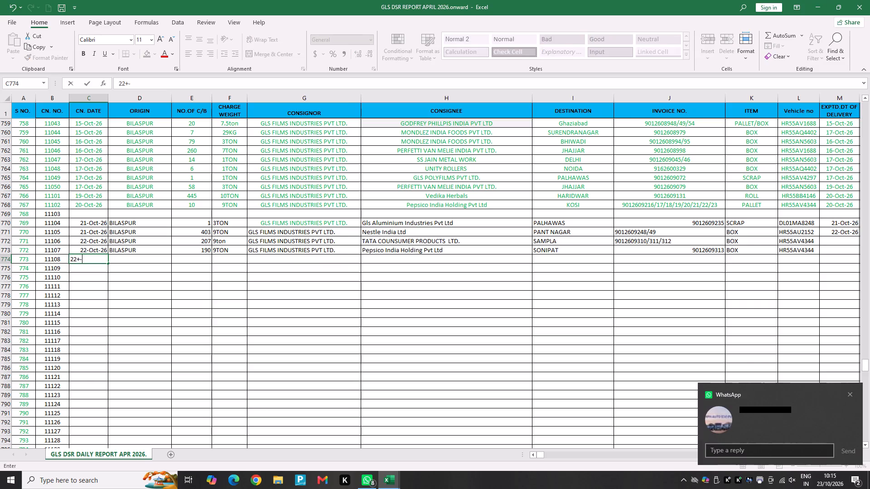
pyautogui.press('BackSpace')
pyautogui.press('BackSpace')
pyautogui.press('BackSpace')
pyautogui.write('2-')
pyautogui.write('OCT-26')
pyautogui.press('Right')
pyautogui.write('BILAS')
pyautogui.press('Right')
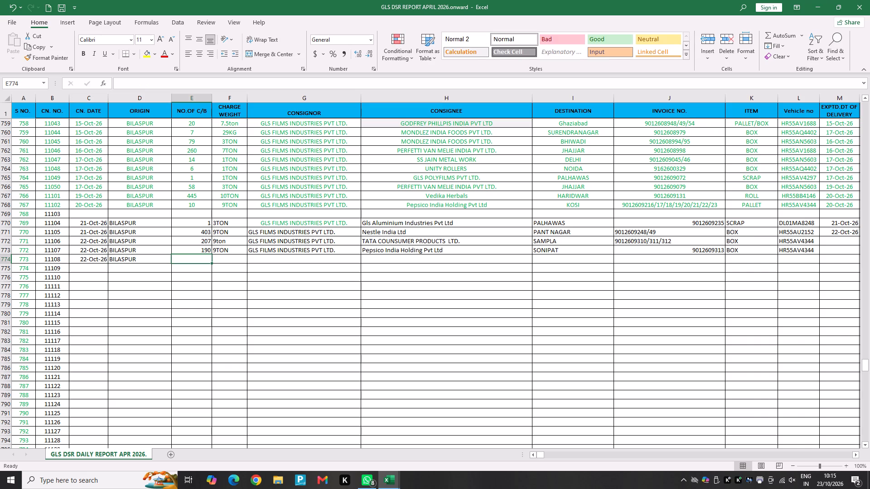
# Enter 100 for NO.OF C/B, charge weight 3TON and consignor GLS FILMS INDUSTRIES PVT LTD. for CN. NO. 11108.
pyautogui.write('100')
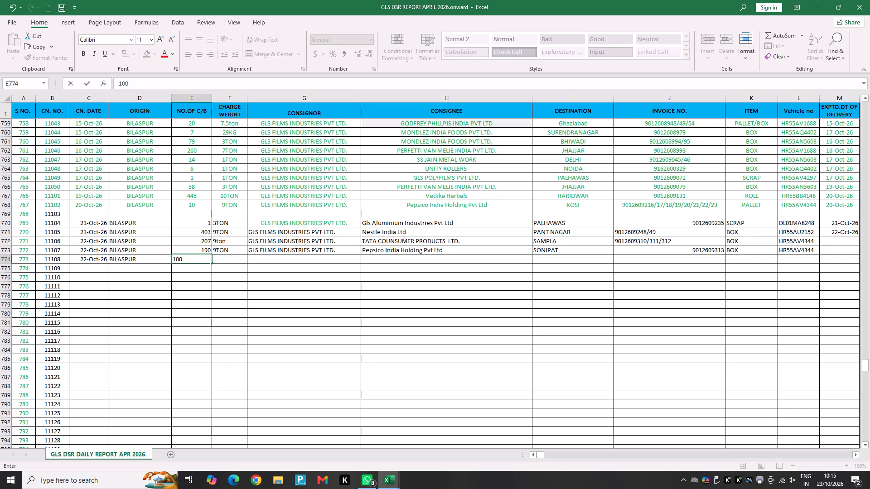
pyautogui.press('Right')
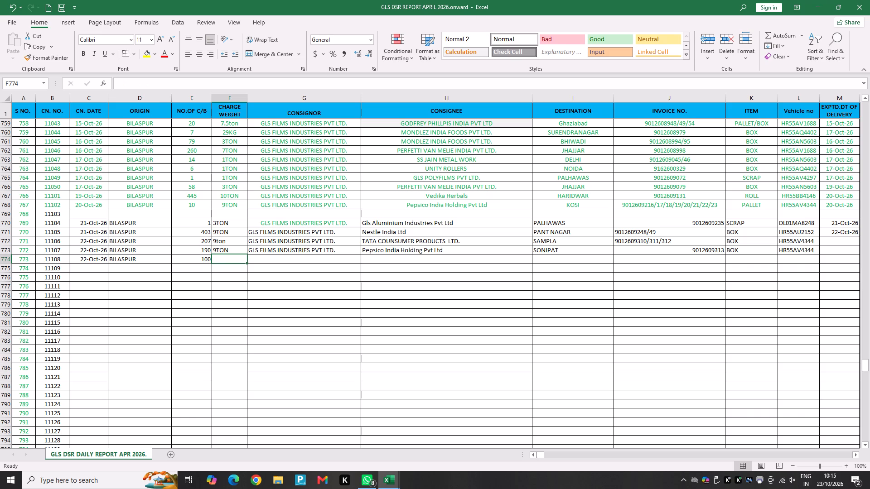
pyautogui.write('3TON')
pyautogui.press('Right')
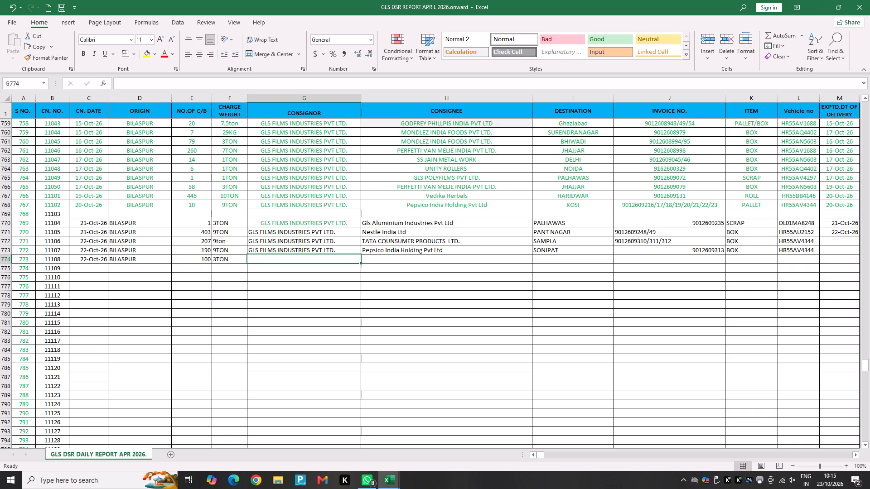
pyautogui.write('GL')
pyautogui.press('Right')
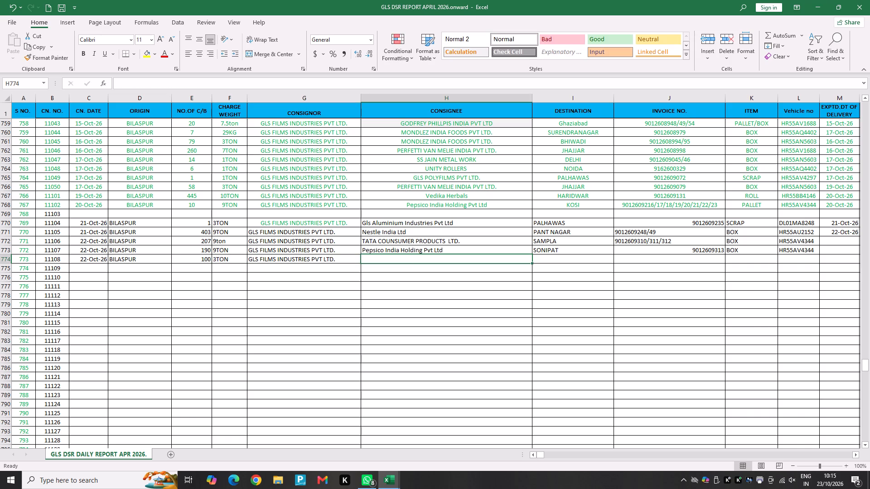
# Enter the consignee VARDHMAN ENTERPRISES and destination NEW DELHI for CN. NO. 11108.
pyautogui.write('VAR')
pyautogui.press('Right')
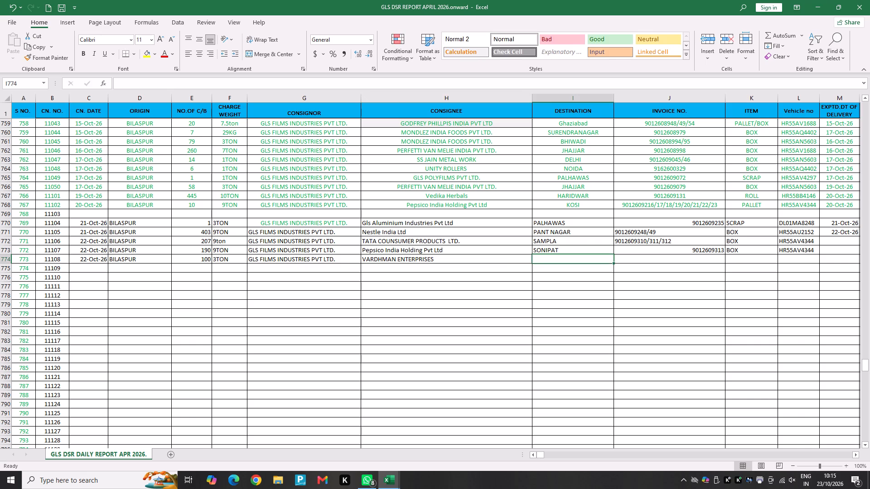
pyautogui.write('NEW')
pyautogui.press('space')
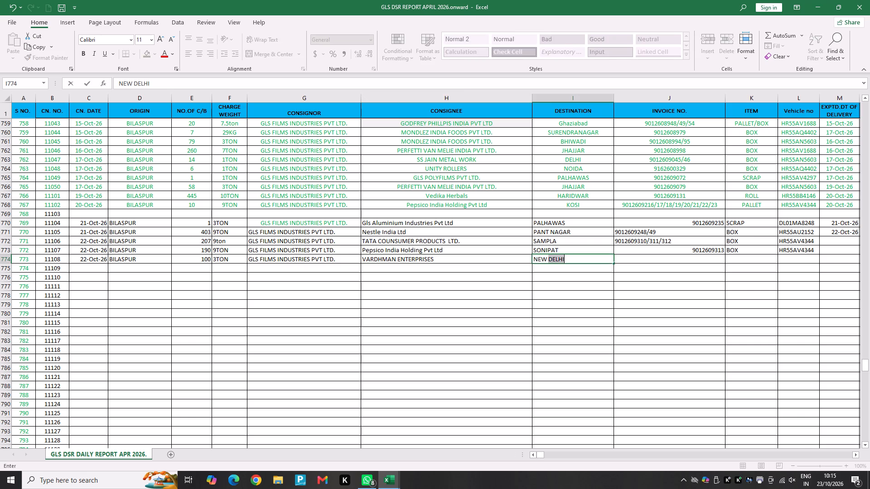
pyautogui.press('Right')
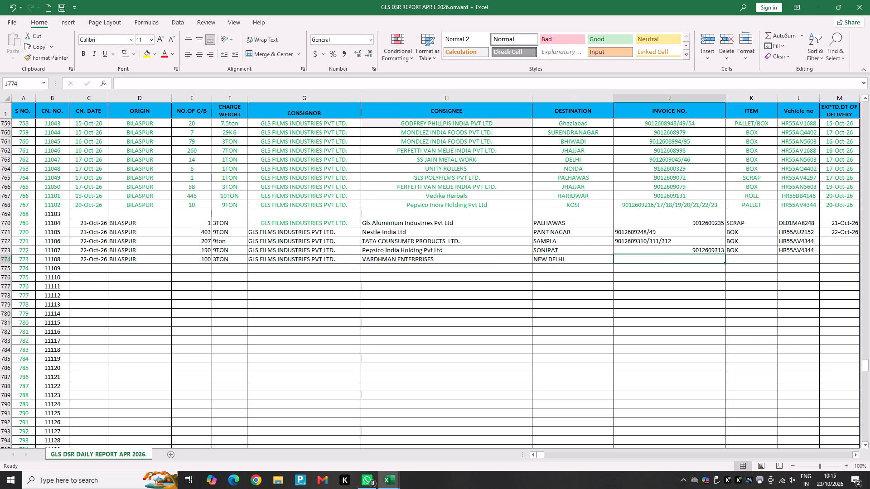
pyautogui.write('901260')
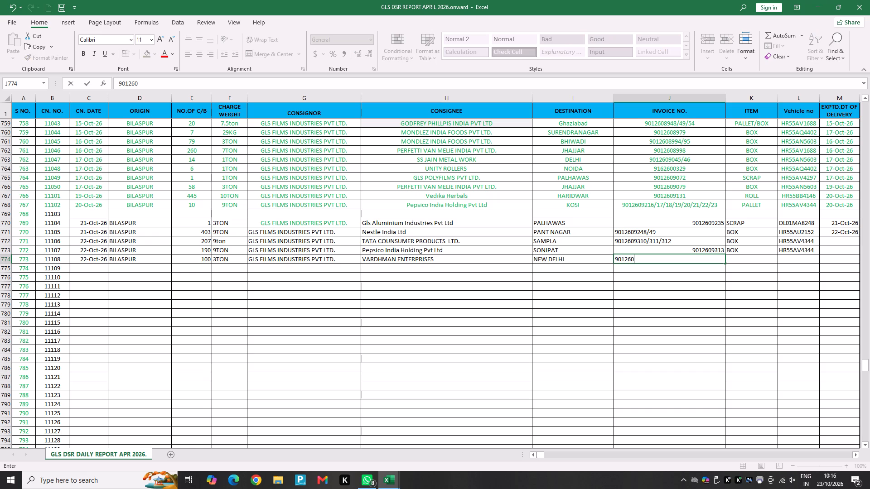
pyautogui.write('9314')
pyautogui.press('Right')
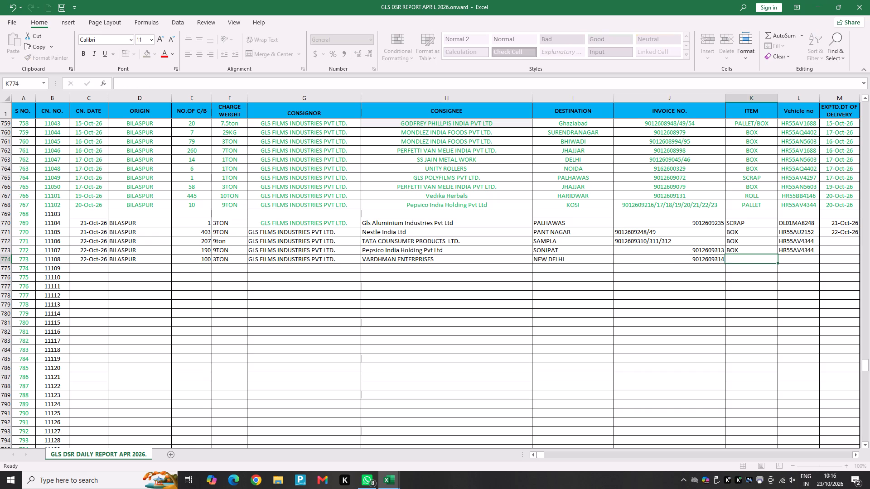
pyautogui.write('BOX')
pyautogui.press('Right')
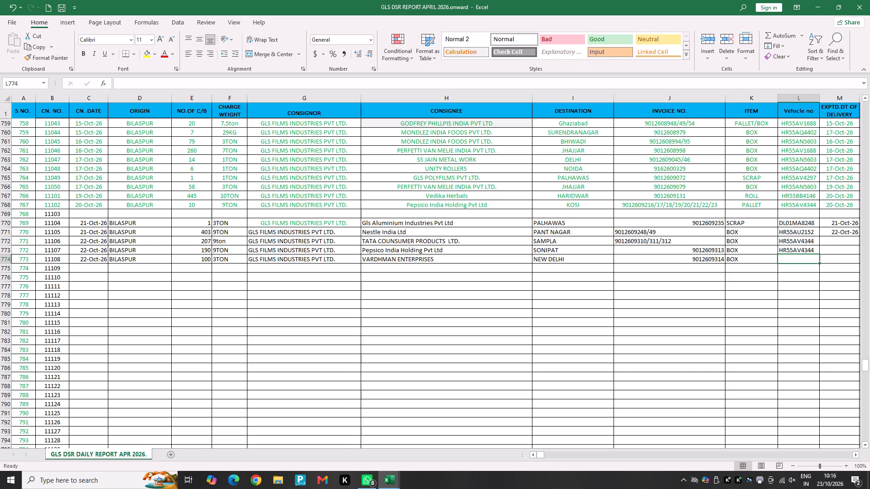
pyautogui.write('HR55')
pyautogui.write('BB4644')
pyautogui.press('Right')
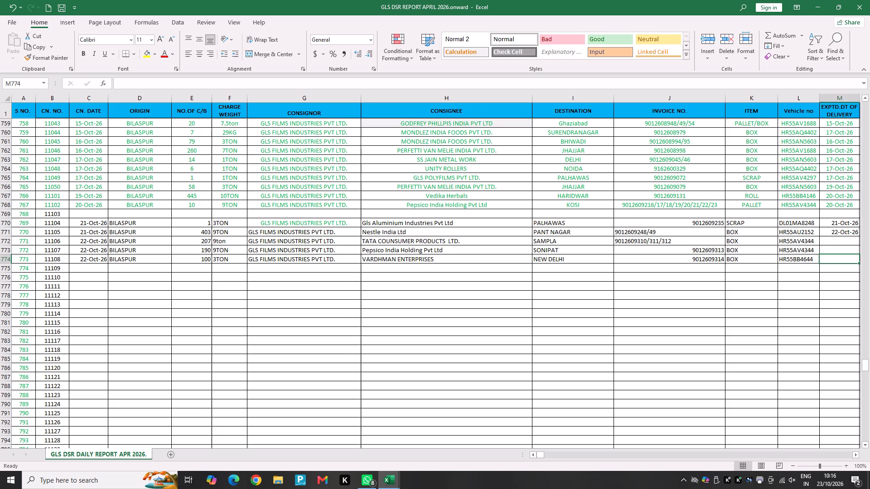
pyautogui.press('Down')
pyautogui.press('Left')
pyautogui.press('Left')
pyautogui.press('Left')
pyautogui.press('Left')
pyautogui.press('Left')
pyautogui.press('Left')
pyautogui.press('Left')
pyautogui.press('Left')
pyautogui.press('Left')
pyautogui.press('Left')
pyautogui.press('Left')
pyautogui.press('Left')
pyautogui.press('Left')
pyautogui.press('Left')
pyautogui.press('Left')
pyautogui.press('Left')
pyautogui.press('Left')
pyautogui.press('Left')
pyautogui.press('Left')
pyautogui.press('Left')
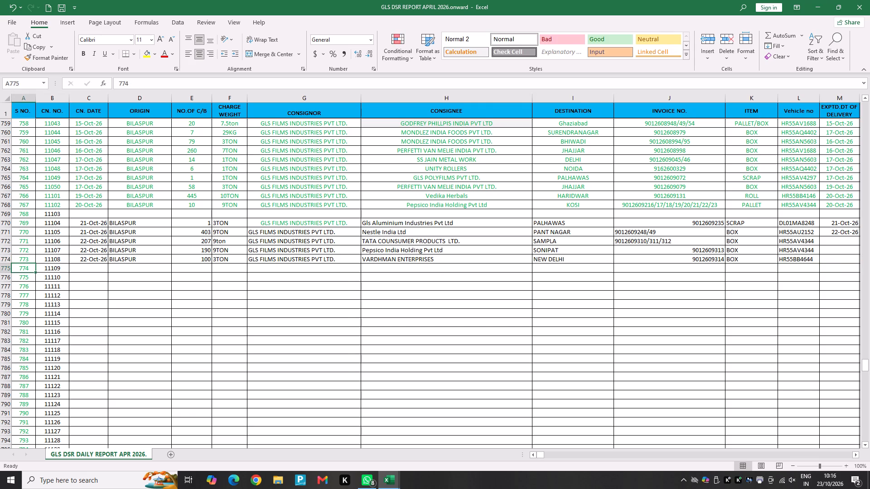
# Enter AMAN as the remark in the row for CN. NO. 11108.
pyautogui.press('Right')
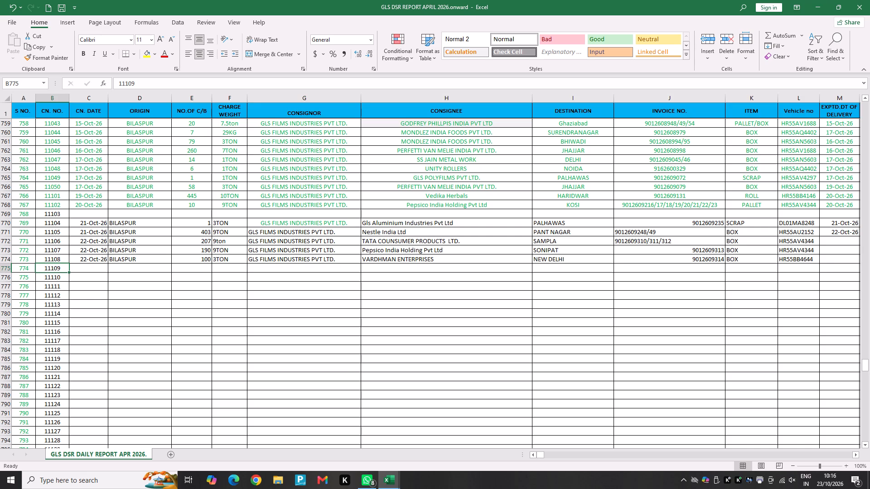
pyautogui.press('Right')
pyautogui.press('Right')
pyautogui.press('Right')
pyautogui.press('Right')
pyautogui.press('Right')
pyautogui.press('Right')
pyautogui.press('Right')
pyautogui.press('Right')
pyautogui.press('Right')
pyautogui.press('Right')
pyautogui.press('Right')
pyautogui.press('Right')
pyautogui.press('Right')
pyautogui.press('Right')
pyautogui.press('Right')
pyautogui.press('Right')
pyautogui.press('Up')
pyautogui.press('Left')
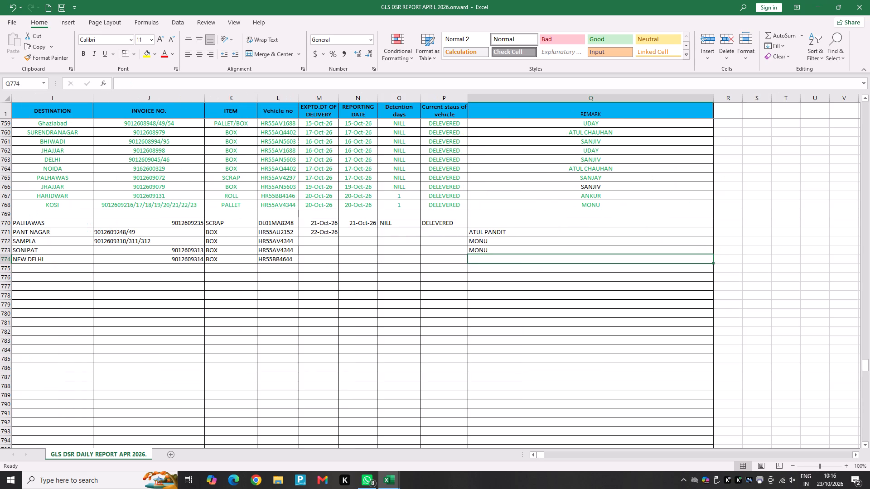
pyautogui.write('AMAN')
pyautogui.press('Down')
# Return to the beginning of the row for CN. NO. 11109.
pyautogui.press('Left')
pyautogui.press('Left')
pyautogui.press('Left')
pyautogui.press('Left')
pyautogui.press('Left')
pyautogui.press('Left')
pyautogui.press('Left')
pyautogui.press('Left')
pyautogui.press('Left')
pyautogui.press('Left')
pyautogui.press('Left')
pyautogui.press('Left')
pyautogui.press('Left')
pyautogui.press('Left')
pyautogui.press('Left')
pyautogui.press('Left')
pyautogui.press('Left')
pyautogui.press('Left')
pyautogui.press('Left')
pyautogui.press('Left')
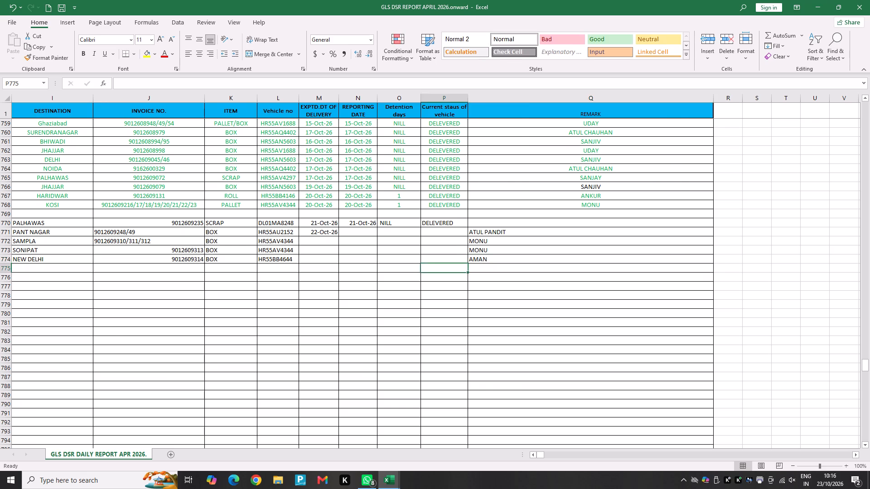
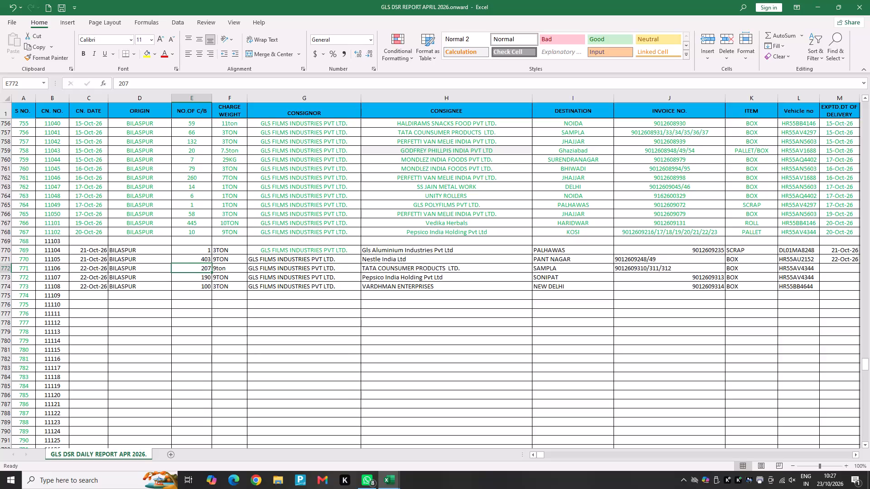
# Look across the row for CN. NO. 11109 and up to the expected delivery date of CN. NO. 11106.
pyautogui.click(82, 296)
pyautogui.press('Right')
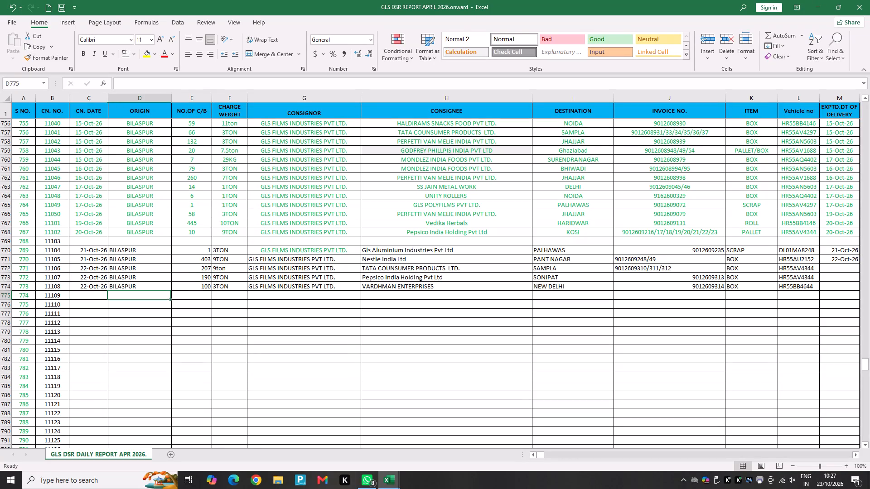
pyautogui.press('Right')
pyautogui.press('Left')
pyautogui.press('Left')
pyautogui.press('Left')
pyautogui.press('Right')
pyautogui.press('Right')
pyautogui.press('Right')
pyautogui.press('Right')
pyautogui.press('Right')
pyautogui.press('Right')
pyautogui.press('Right')
pyautogui.press('Right')
pyautogui.press('Right')
pyautogui.press('Right')
pyautogui.press('Right')
pyautogui.press('Right')
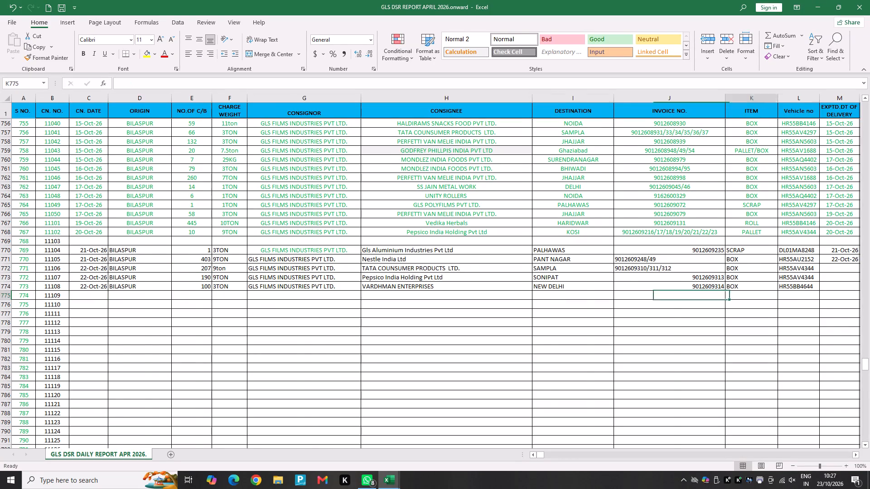
pyautogui.press('Left')
pyautogui.press('Up')
pyautogui.press('Up')
pyautogui.press('Up')
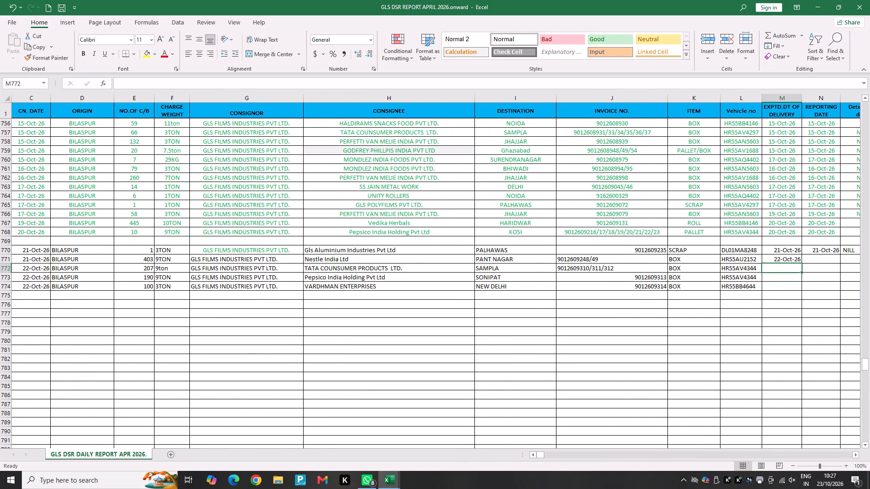
# Return to the CN. DATE cell in the row for CN. NO. 11109.
pyautogui.press('Down')
pyautogui.press('Down')
pyautogui.press('Down')
pyautogui.press('Down')
pyautogui.press('Down')
pyautogui.press('Left')
pyautogui.press('Left')
pyautogui.press('Left')
pyautogui.press('Left')
pyautogui.press('Left')
pyautogui.press('Left')
pyautogui.press('Left')
pyautogui.press('Left')
pyautogui.press('Left')
pyautogui.press('Up')
pyautogui.press('Up')
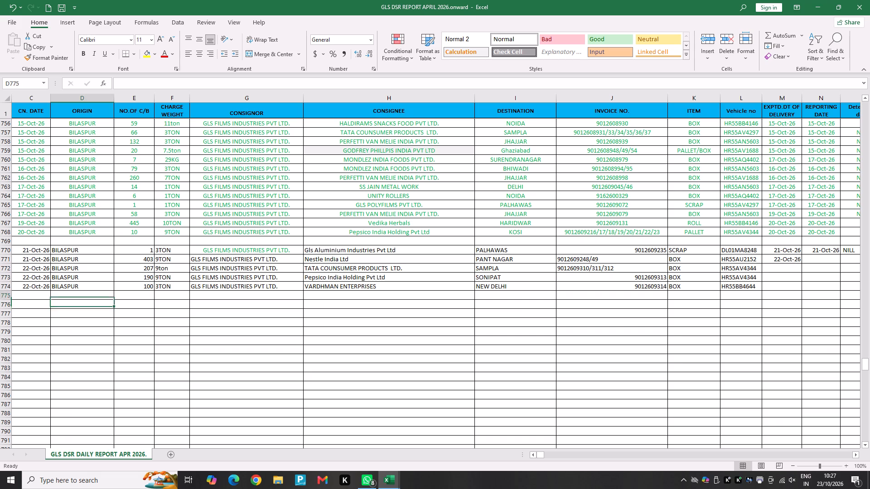
pyautogui.press('Left')
pyautogui.press('Left')
pyautogui.press('Left')
pyautogui.press('Left')
pyautogui.press('Right')
pyautogui.press('Right')
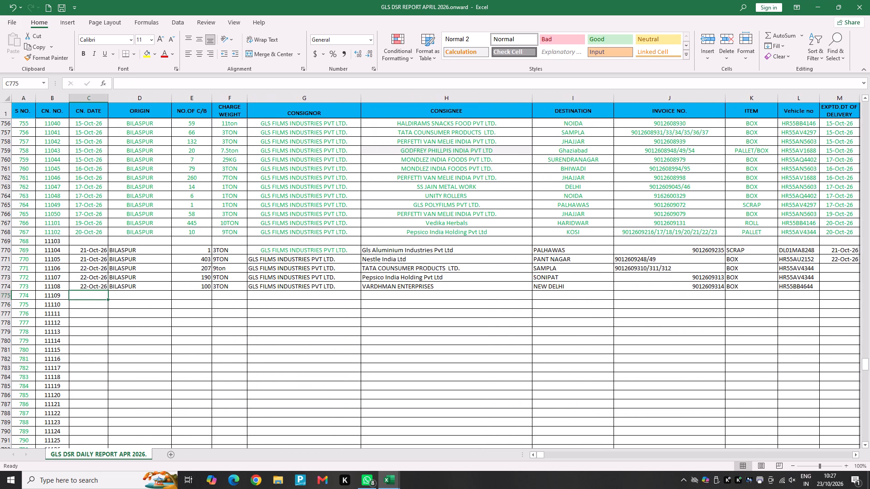
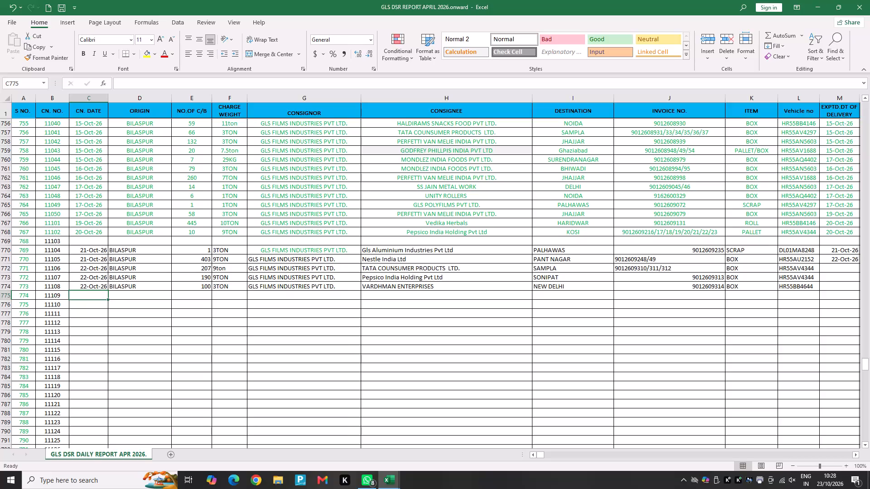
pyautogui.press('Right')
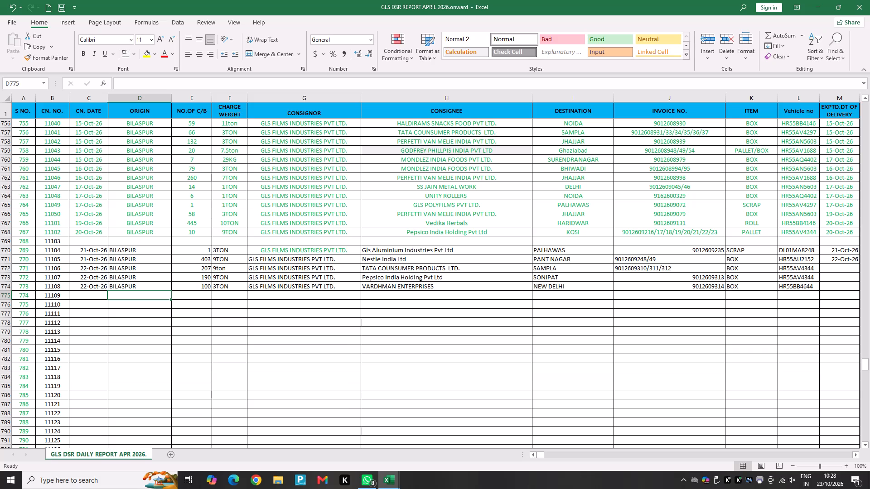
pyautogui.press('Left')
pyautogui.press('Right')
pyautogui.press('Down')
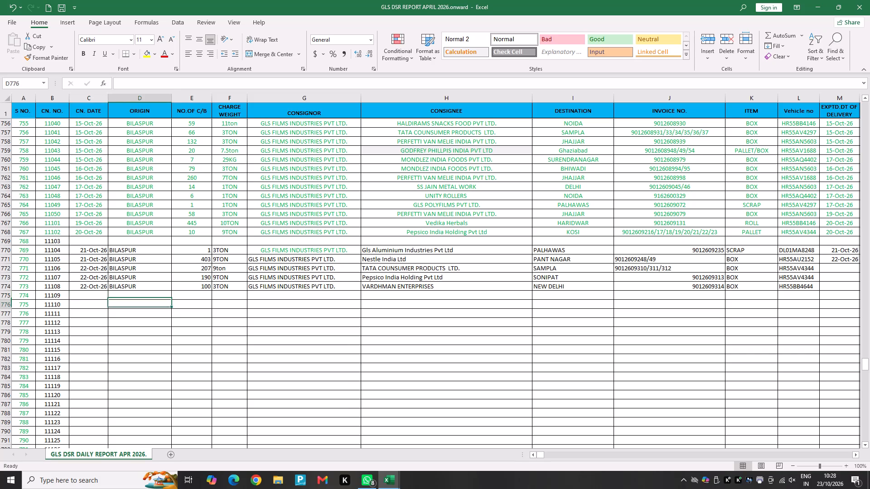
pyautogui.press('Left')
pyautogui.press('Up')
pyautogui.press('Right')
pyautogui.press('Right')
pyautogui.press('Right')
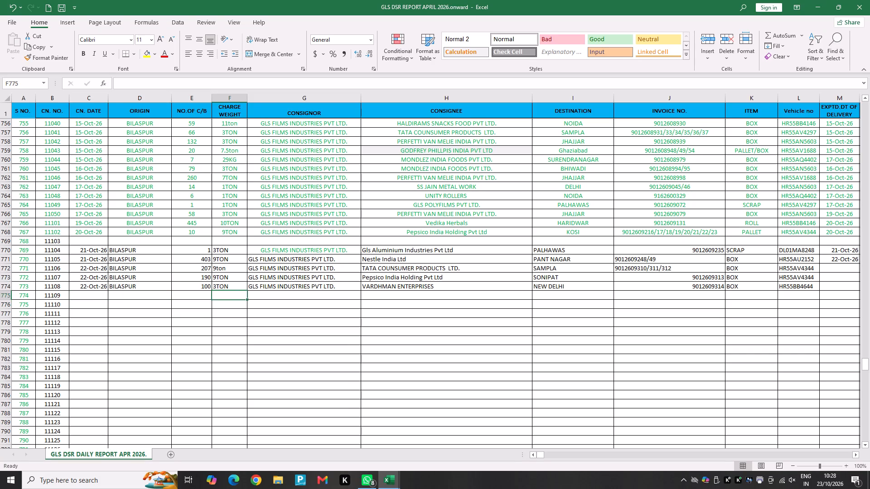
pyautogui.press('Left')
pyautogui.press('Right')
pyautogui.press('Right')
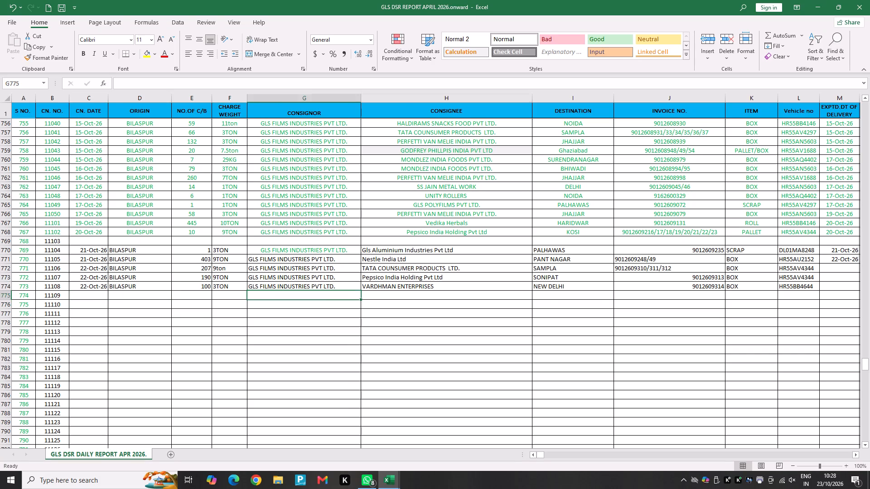
pyautogui.press('Right')
pyautogui.press('Right')
pyautogui.press('Right')
pyautogui.press('Right')
pyautogui.press('Right')
pyautogui.press('Right')
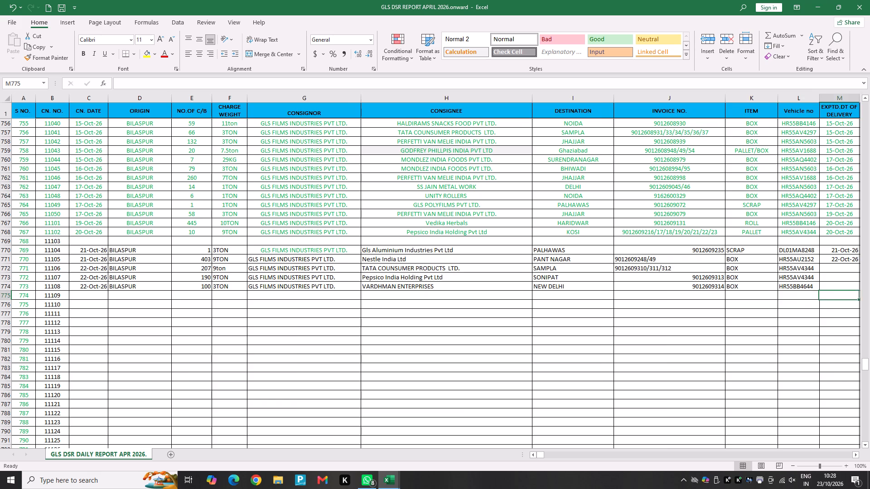
pyautogui.press('Right')
pyautogui.press('Right')
pyautogui.press('Right')
pyautogui.press('Right')
pyautogui.press('Left')
pyautogui.press('Left')
pyautogui.press('Left')
pyautogui.press('Left')
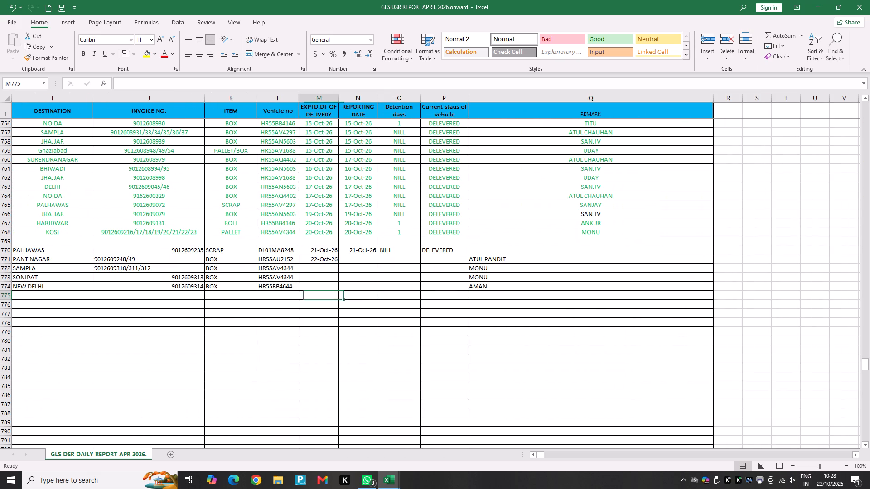
pyautogui.press('Left')
pyautogui.press('Left')
pyautogui.press('Right')
pyautogui.press('Left')
pyautogui.press('Left')
pyautogui.press('Left')
pyautogui.press('Left')
pyautogui.press('Left')
pyautogui.press('Left')
pyautogui.press('Left')
pyautogui.press('Left')
pyautogui.press('Left')
pyautogui.press('Left')
pyautogui.press('Left')
pyautogui.press('Left')
pyautogui.press('Left')
pyautogui.press('Left')
pyautogui.press('Left')
pyautogui.press('Left')
pyautogui.press('Left')
pyautogui.press('Left')
pyautogui.press('Left')
pyautogui.press('Left')
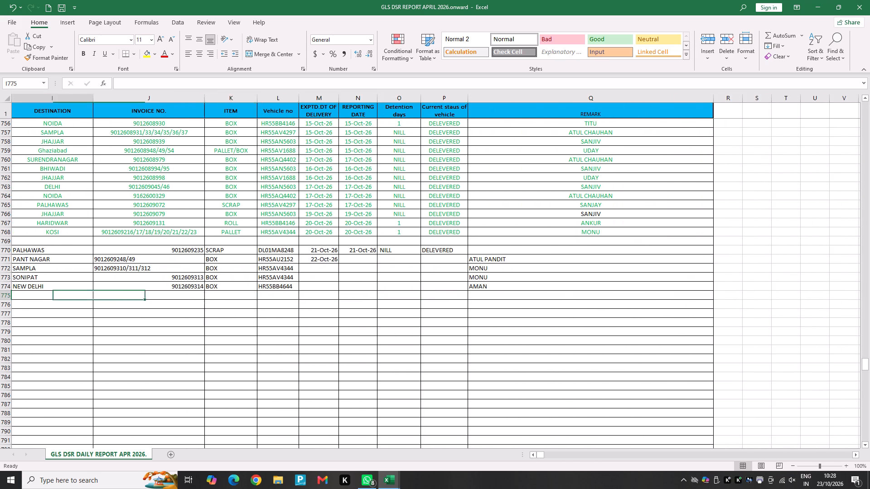
pyautogui.press('Right')
pyautogui.press('Right')
pyautogui.press('Right')
pyautogui.press('Right')
pyautogui.press('Right')
pyautogui.press('Right')
pyautogui.press('Right')
pyautogui.press('Right')
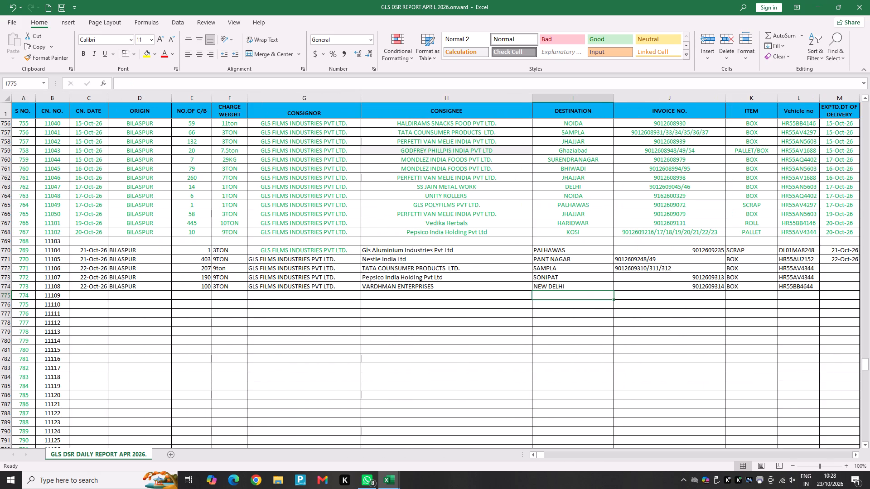
pyautogui.press('Left')
pyautogui.press('Left')
pyautogui.press('Left')
pyautogui.press('Left')
pyautogui.press('Left')
pyautogui.press('Left')
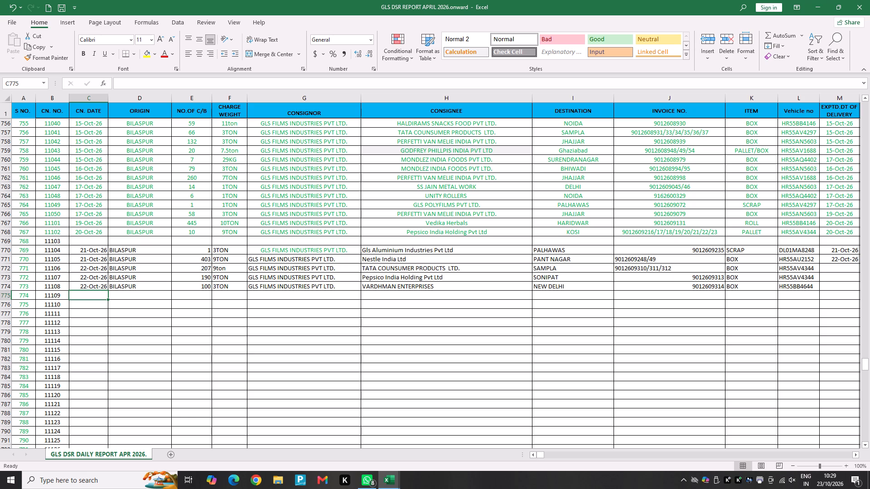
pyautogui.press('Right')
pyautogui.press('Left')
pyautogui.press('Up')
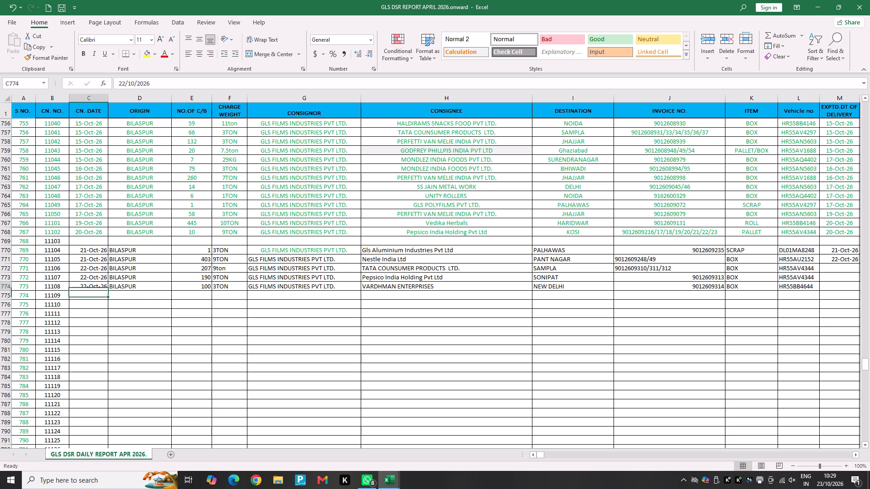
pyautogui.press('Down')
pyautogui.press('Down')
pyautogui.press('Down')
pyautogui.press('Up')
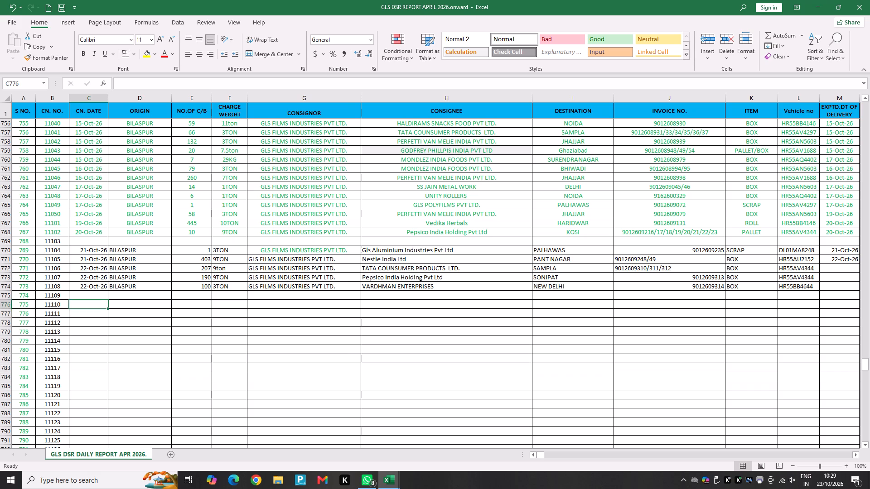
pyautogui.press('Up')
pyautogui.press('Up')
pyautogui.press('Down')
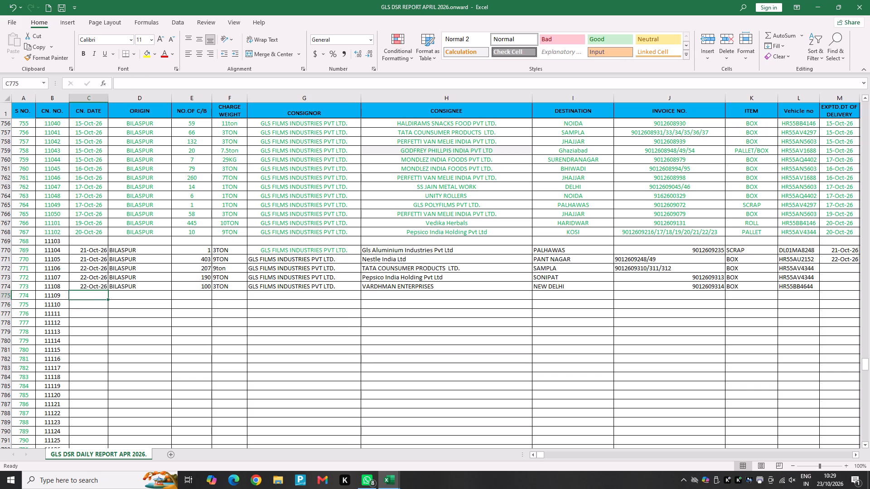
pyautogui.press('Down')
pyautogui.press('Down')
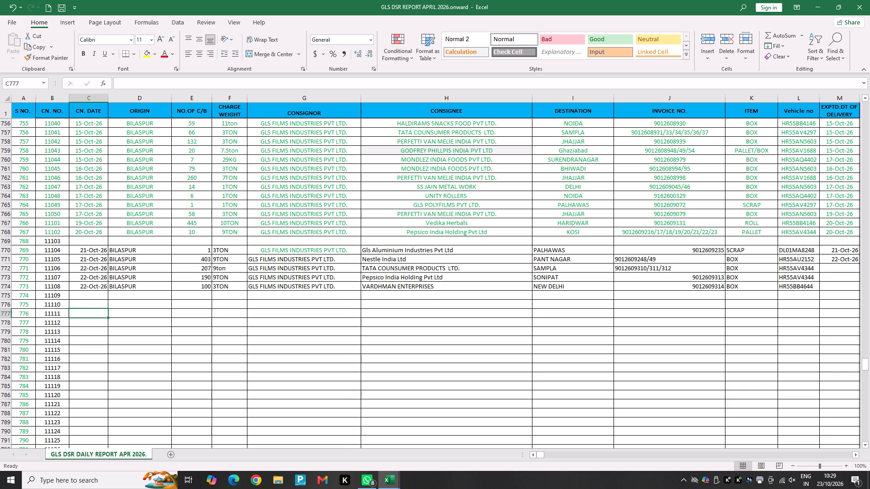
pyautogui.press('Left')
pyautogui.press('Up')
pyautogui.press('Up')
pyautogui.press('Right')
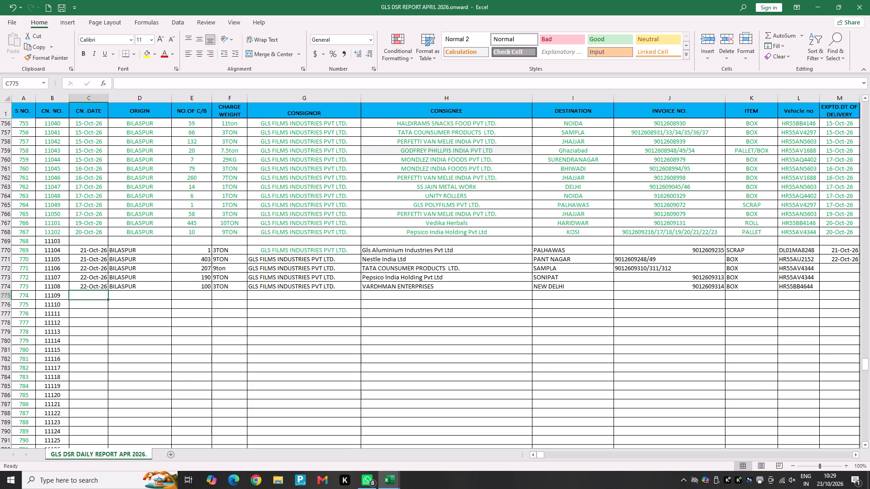
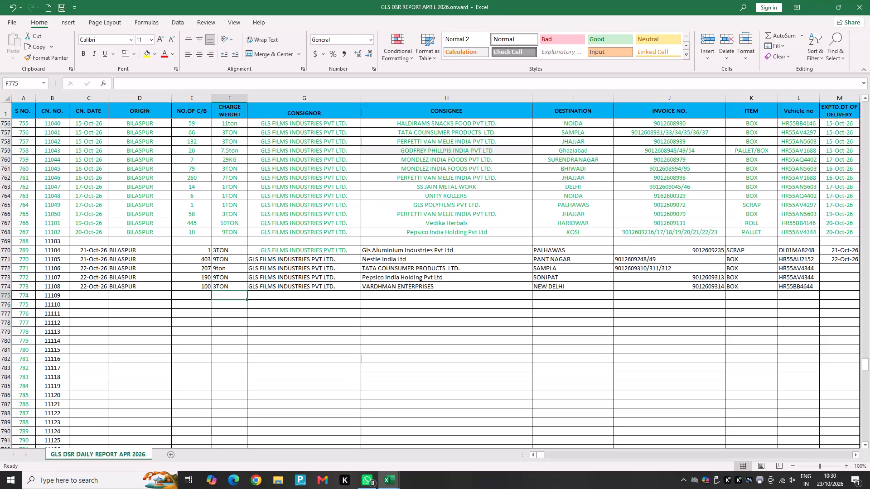
# Look across the CN. NO. 11109 row to Detention days, and examine the REPORTING DATE cells of the consignments above it.
pyautogui.press('Right')
pyautogui.press('Right')
pyautogui.press('Right')
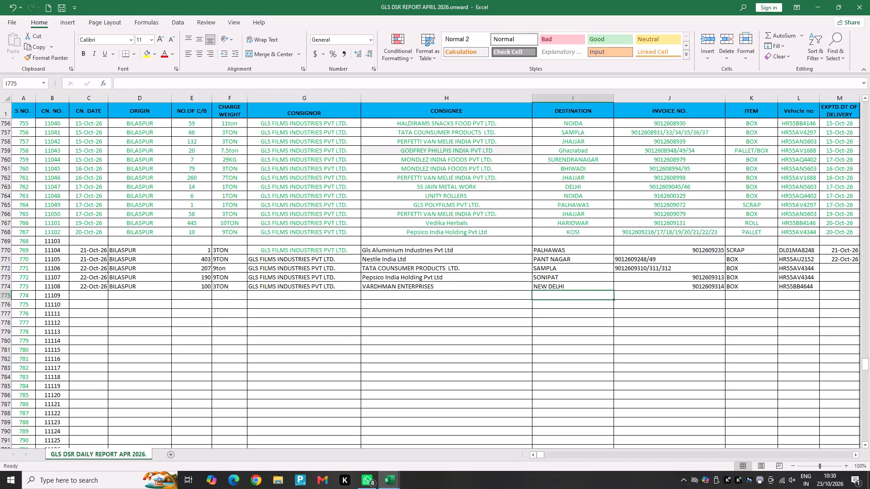
pyautogui.press('Right')
pyautogui.press('Right')
pyautogui.press('Right')
pyautogui.press('Right')
pyautogui.press('Right')
pyautogui.press('Right')
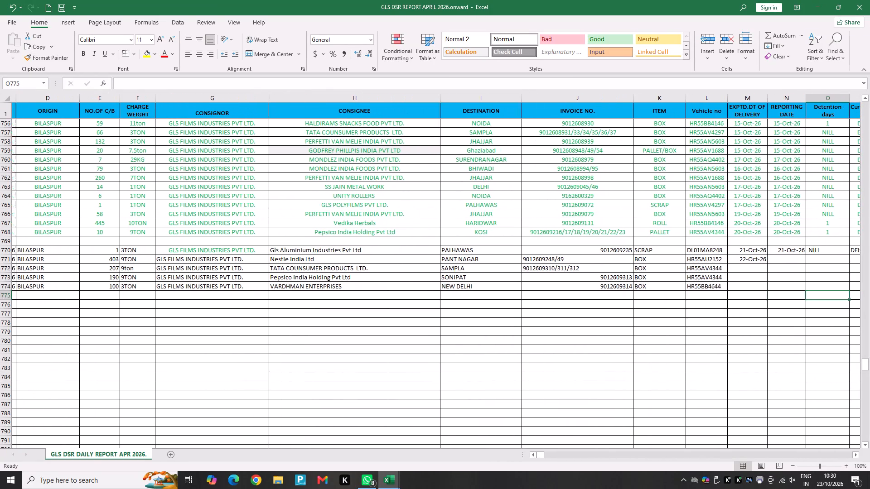
pyautogui.press('Left')
pyautogui.press('Left')
pyautogui.press('Up')
pyautogui.press('Right')
pyautogui.press('Up')
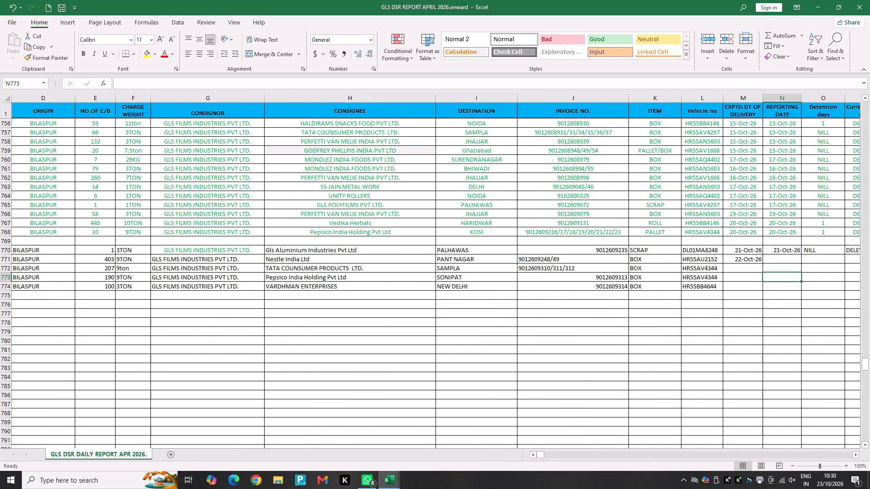
pyautogui.press('Up')
pyautogui.press('Up')
pyautogui.press('Up')
pyautogui.press('Down')
pyautogui.press('Down')
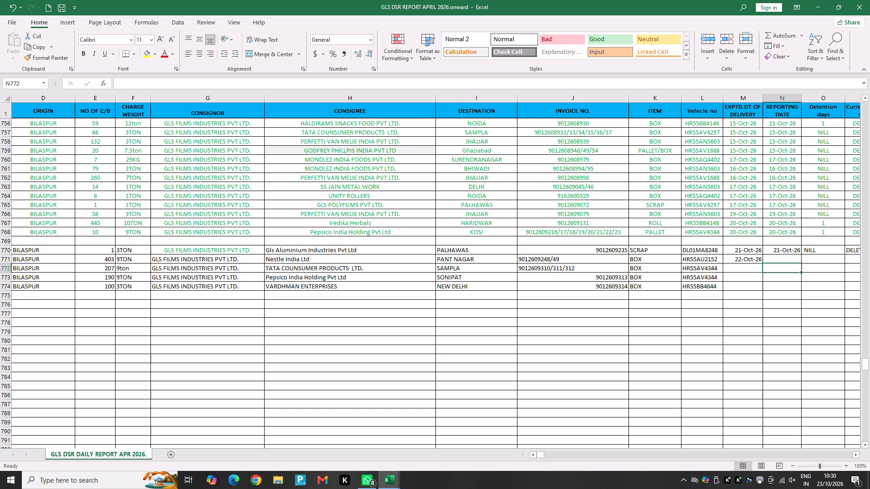
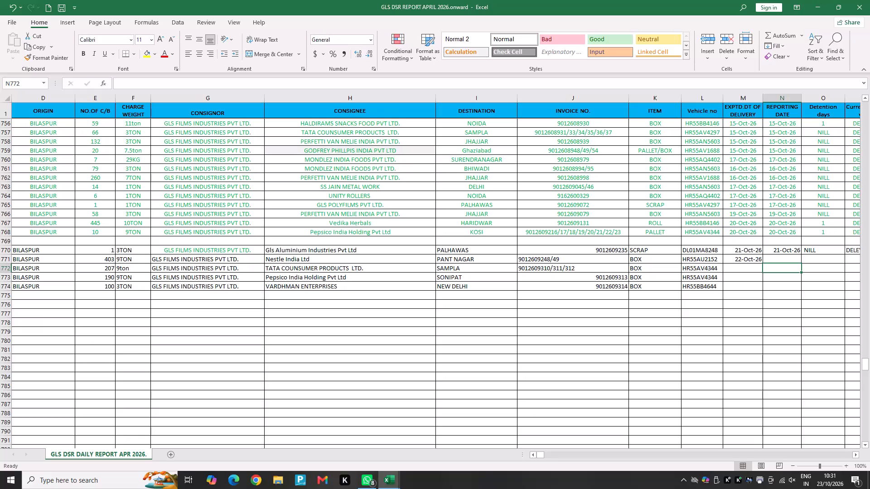
# Review the VARDHMAN ENTERPRISES consignment row from ORIGIN across to its expected delivery and REPORTING DATE cells.
pyautogui.press('Left')
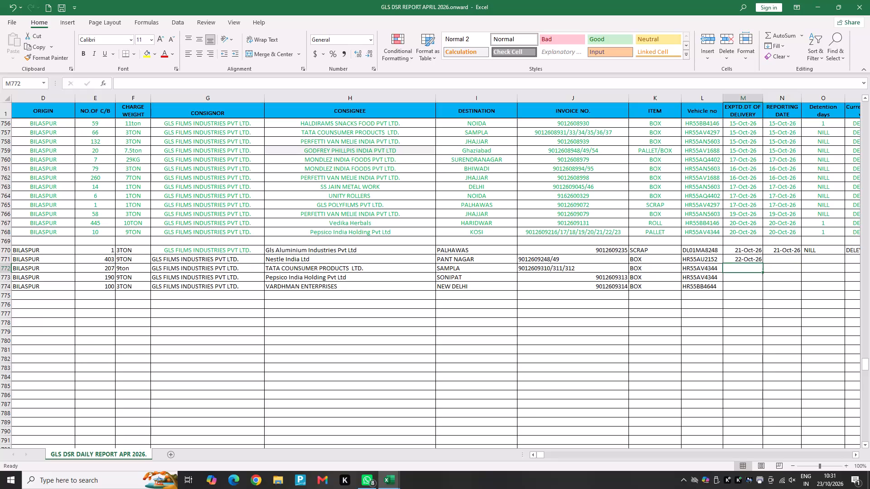
pyautogui.press('Down')
pyautogui.press('Down')
pyautogui.press('Left')
pyautogui.press('Left')
pyautogui.press('Left')
pyautogui.press('Left')
pyautogui.press('Left')
pyautogui.press('Left')
pyautogui.press('Left')
pyautogui.press('Left')
pyautogui.press('Left')
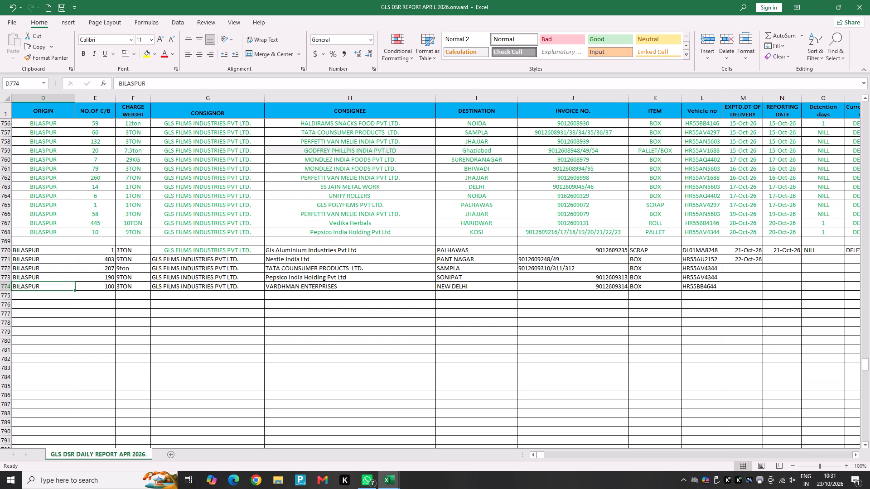
pyautogui.press('Right')
pyautogui.press('Right')
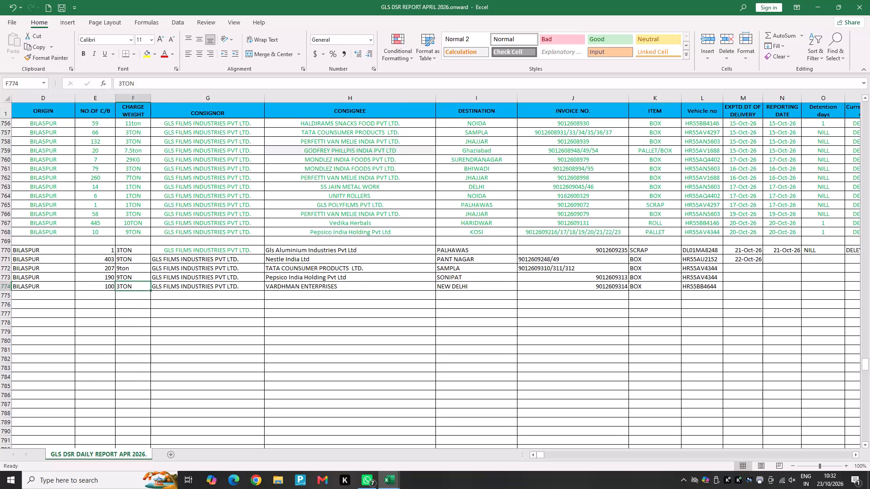
pyautogui.press('Right')
pyautogui.press('Right')
pyautogui.press('Right')
pyautogui.press('Right')
pyautogui.press('Right')
pyautogui.press('Right')
pyautogui.press('Right')
pyautogui.press('Right')
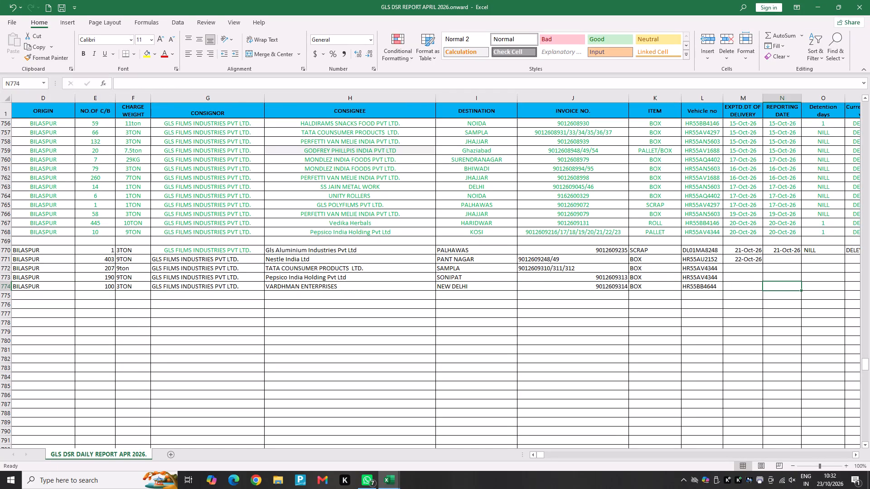
pyautogui.press('Left')
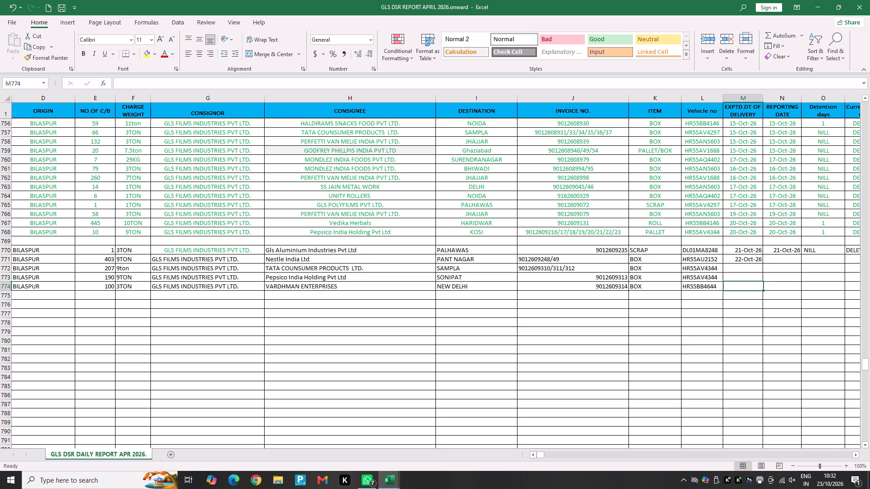
# Append /MONU to the REMARK of the VARDHMAN ENTERPRISES consignment so that it reads AMAN/MONU.
pyautogui.press('Right')
pyautogui.press('Right')
pyautogui.press('Right')
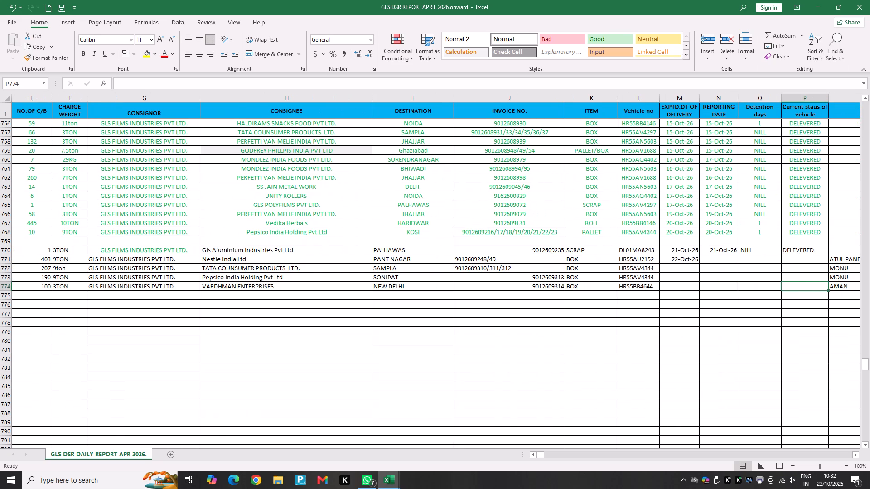
pyautogui.press('Right')
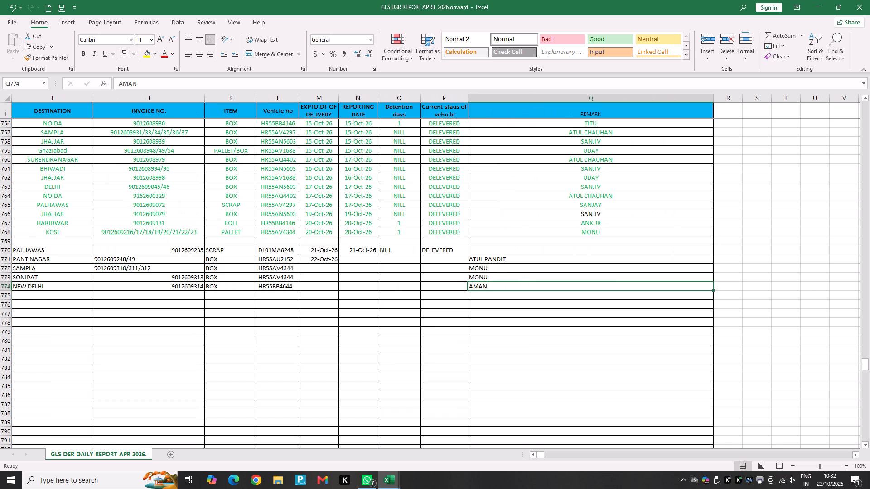
pyautogui.doubleClick(552, 289)
pyautogui.doubleClick(551, 287)
pyautogui.press('/')
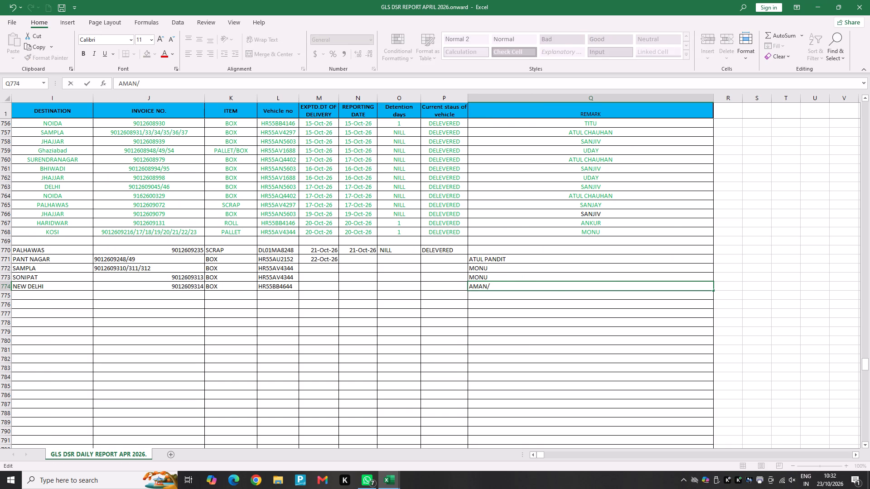
pyautogui.write('MONU')
pyautogui.press('Return')
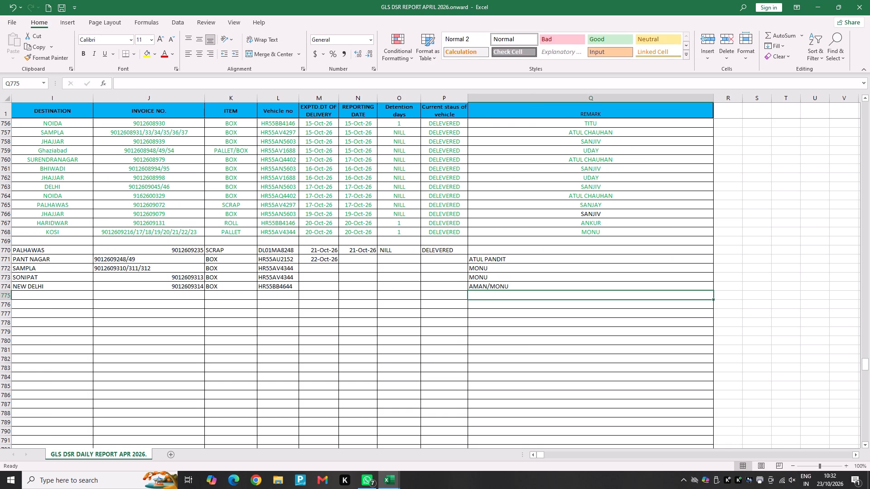
# Examine the delivery and reporting date cells of the PANT NAGAR and SAMPLA consignments, and look back along the SAMPLA row to S NO.
pyautogui.click(309, 266)
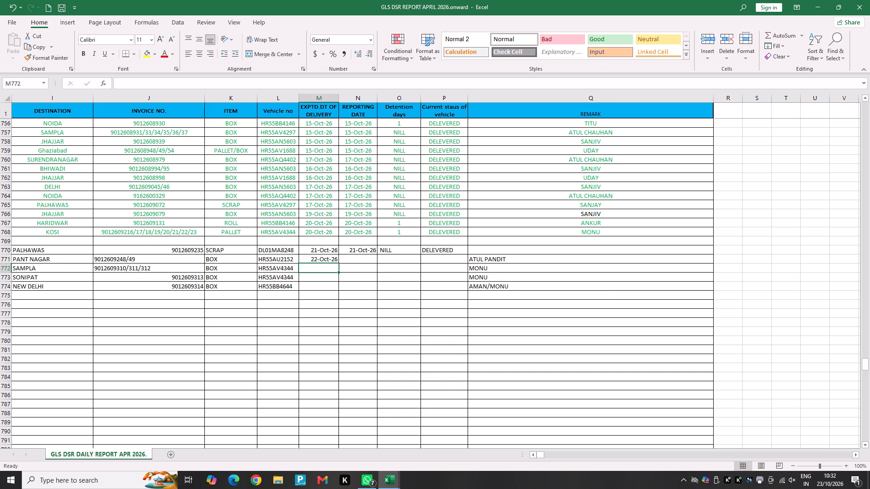
pyautogui.press('Up')
pyautogui.press('Right')
pyautogui.press('Right')
pyautogui.press('Left')
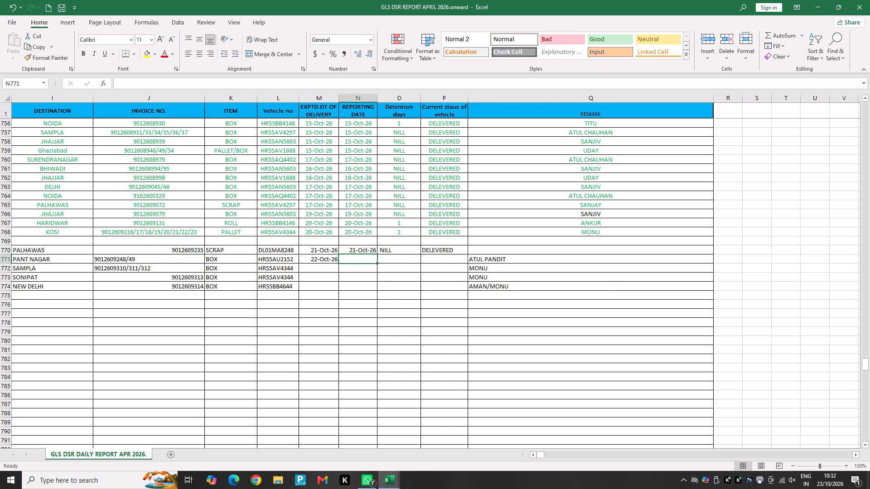
pyautogui.press('Down')
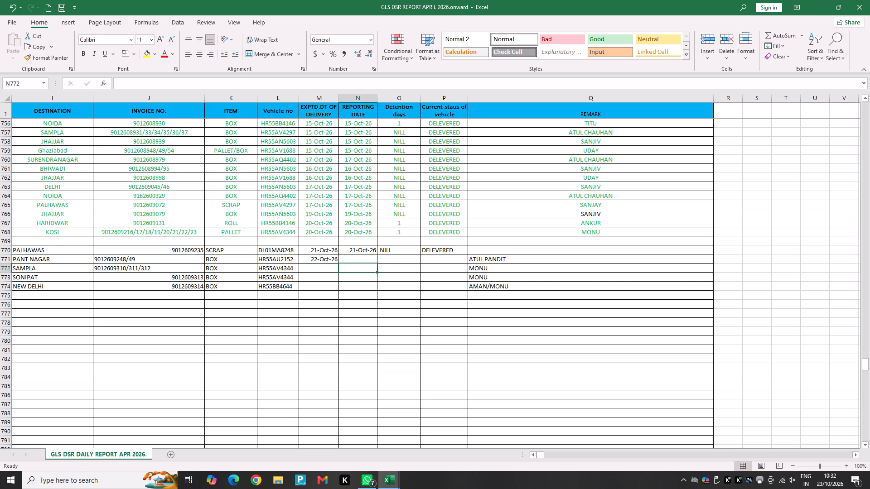
pyautogui.press('Left')
pyautogui.press('Left')
pyautogui.press('Left')
pyautogui.press('Left')
pyautogui.press('Left')
pyautogui.press('Left')
pyautogui.press('Left')
pyautogui.press('Left')
pyautogui.press('Left')
pyautogui.press('Left')
pyautogui.press('Left')
pyautogui.press('Left')
pyautogui.press('Left')
pyautogui.press('Left')
pyautogui.press('Left')
pyautogui.press('Left')
pyautogui.press('Left')
pyautogui.press('Left')
pyautogui.press('Left')
pyautogui.press('Left')
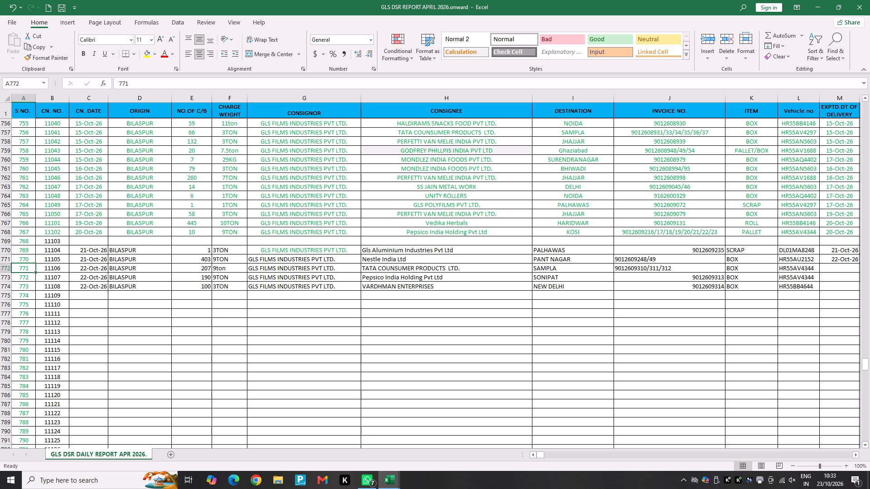
# Look through the CN. NO. column from 11109 back up to 11103.
pyautogui.press('Down')
pyautogui.press('Down')
pyautogui.press('Down')
pyautogui.press('Right')
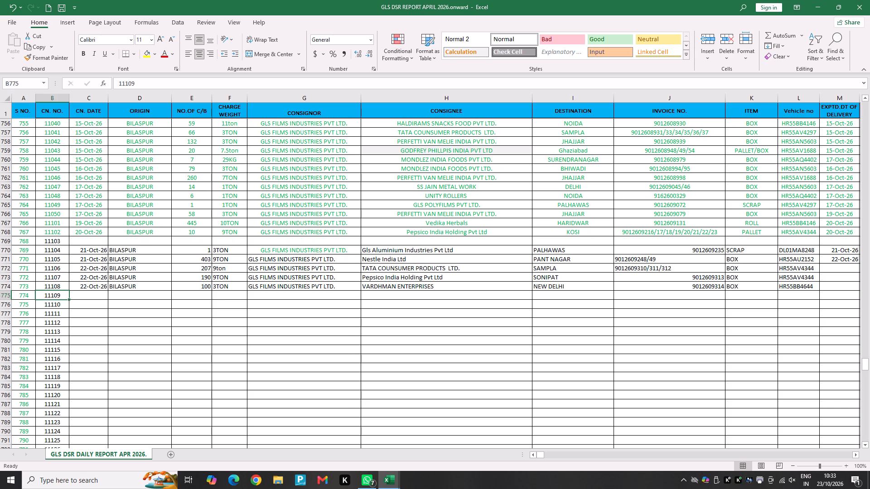
pyautogui.press('Up')
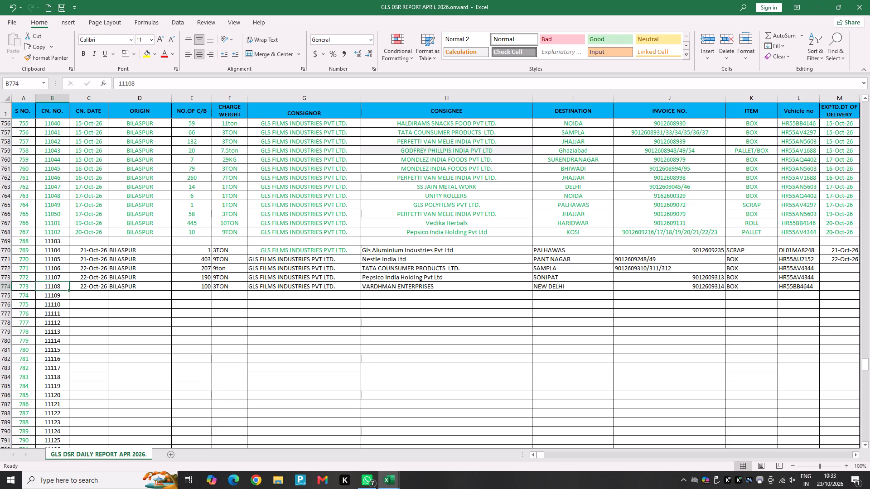
pyautogui.press('Up')
pyautogui.press('Up')
pyautogui.press('Up')
pyautogui.press('Up')
pyautogui.press('Up')
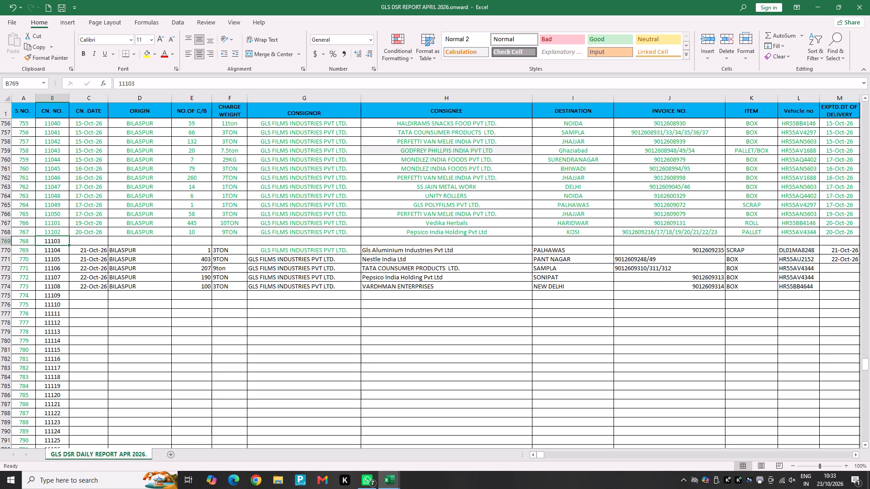
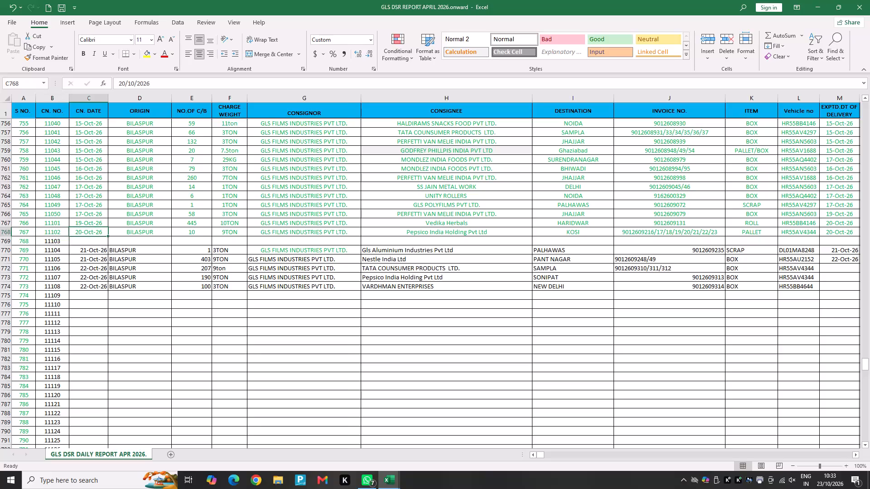
# Review the PALHAWAS scrap consignment row from CN. DATE across to its Detention days cell.
pyautogui.press('Down')
pyautogui.press('Right')
pyautogui.press('Down')
pyautogui.press('Right')
pyautogui.press('Right')
pyautogui.press('Right')
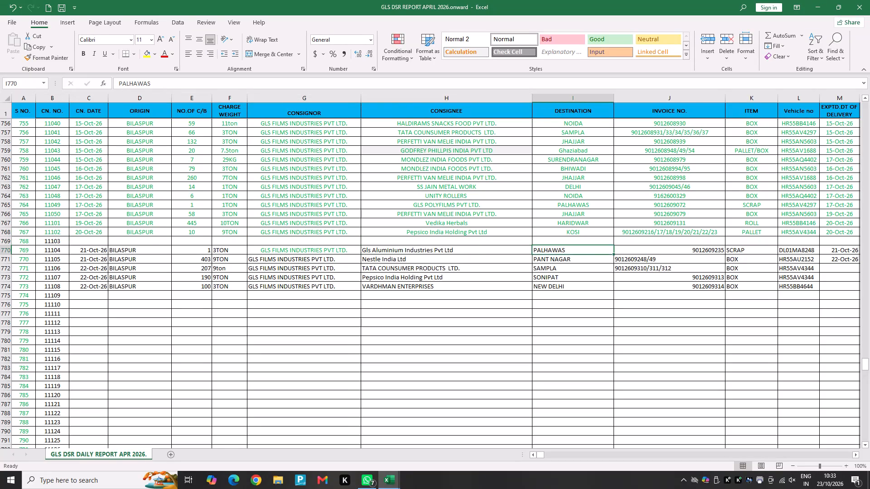
pyautogui.press('Right')
pyautogui.press('Right')
pyautogui.press('Right')
pyautogui.press('Right')
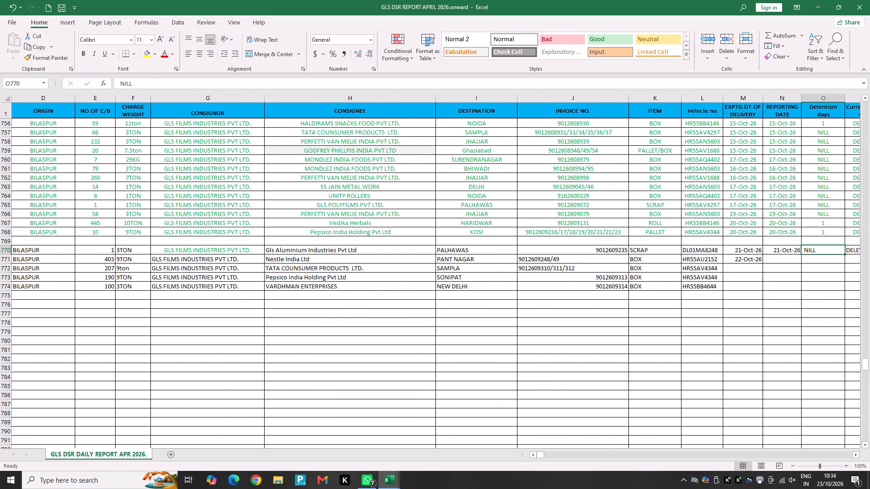
# Examine the PANT NAGAR consignment's cells from expected delivery date across to REMARK.
pyautogui.press('Down')
pyautogui.press('Down')
pyautogui.press('Left')
pyautogui.press('Left')
pyautogui.press('Up')
pyautogui.press('Right')
pyautogui.press('Right')
pyautogui.press('Right')
pyautogui.press('Right')
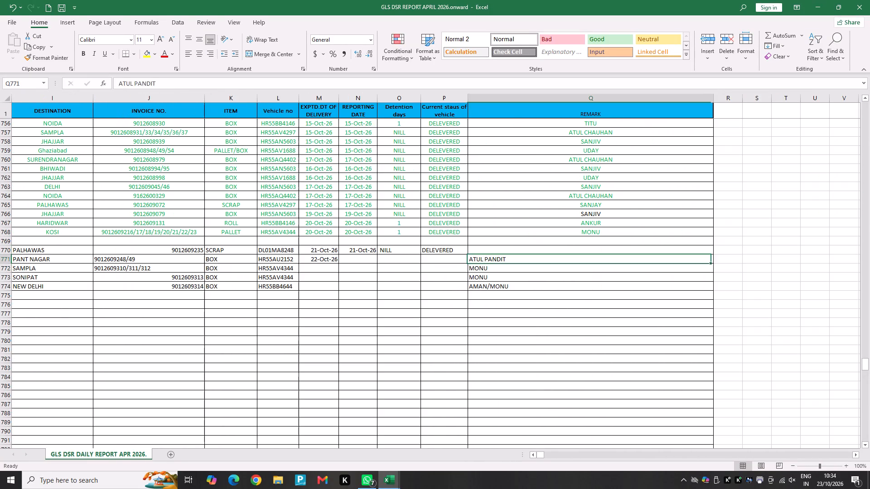
pyautogui.press('Right')
pyautogui.press('Left')
# Look back along the PALHAWAS consignment row from its current vehicle status to CONSIGNOR.
pyautogui.press('Left')
pyautogui.press('Up')
pyautogui.press('Left')
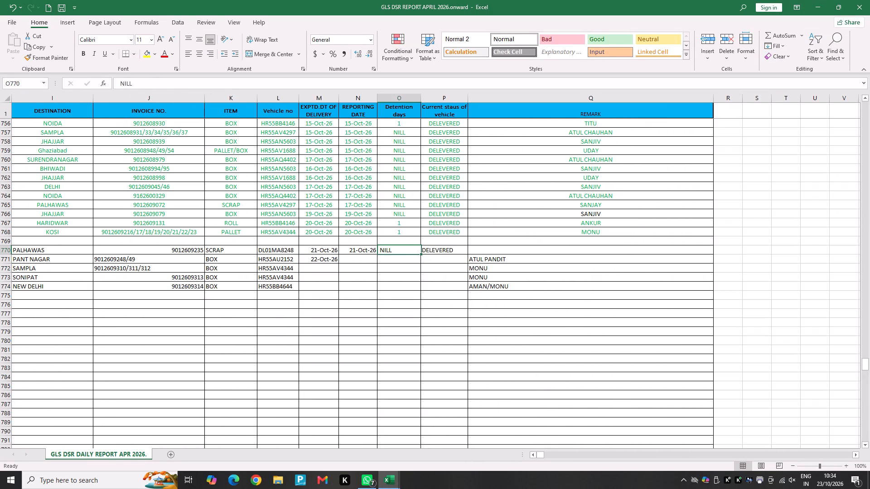
pyautogui.press('Left')
pyautogui.press('Left')
pyautogui.press('Left')
pyautogui.press('Left')
pyautogui.press('Left')
pyautogui.press('Left')
pyautogui.press('Left')
pyautogui.press('Left')
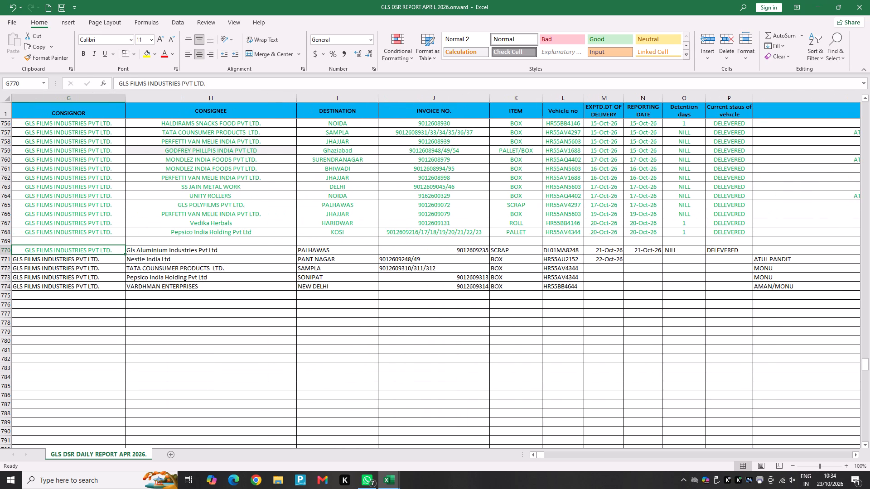
# Look along the PALHAWAS consignment row from CONSIGNOR to REPORTING DATE and go to the PANT NAGAR consignment's REPORTING DATE cell.
pyautogui.press('Right')
pyautogui.press('Right')
pyautogui.press('Right')
pyautogui.press('Right')
pyautogui.press('Right')
pyautogui.press('Right')
pyautogui.press('Right')
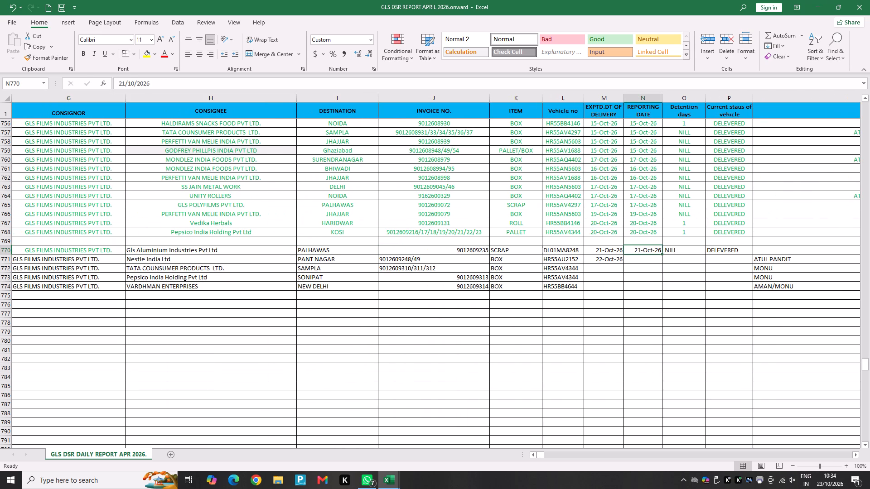
pyautogui.press('Down')
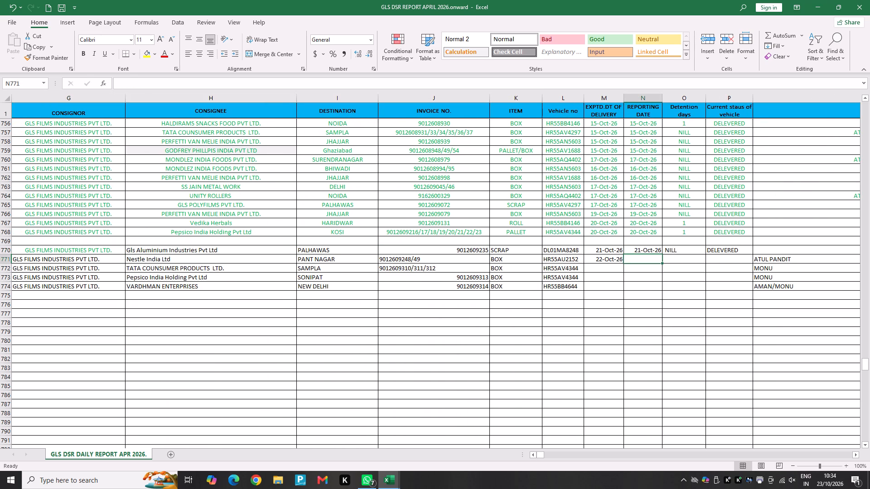
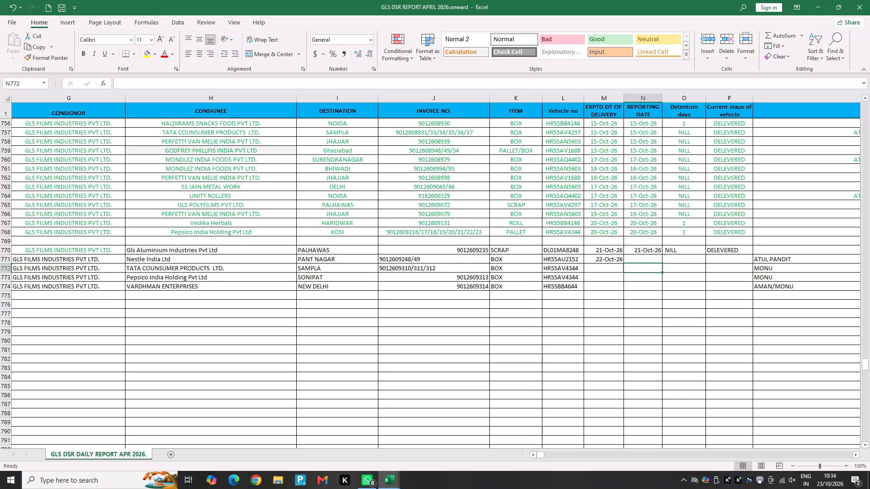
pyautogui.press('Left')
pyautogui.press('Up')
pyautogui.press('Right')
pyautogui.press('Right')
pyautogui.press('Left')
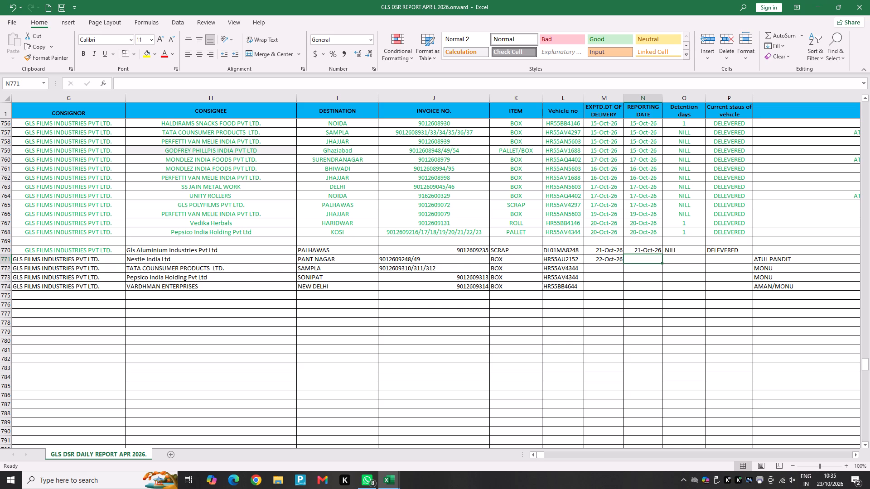
# Enter 23-Oct-26 as both the reporting date and the expected delivery date of the PANT NAGAR consignment.
pyautogui.press('Right')
pyautogui.press('Left')
pyautogui.write('23')
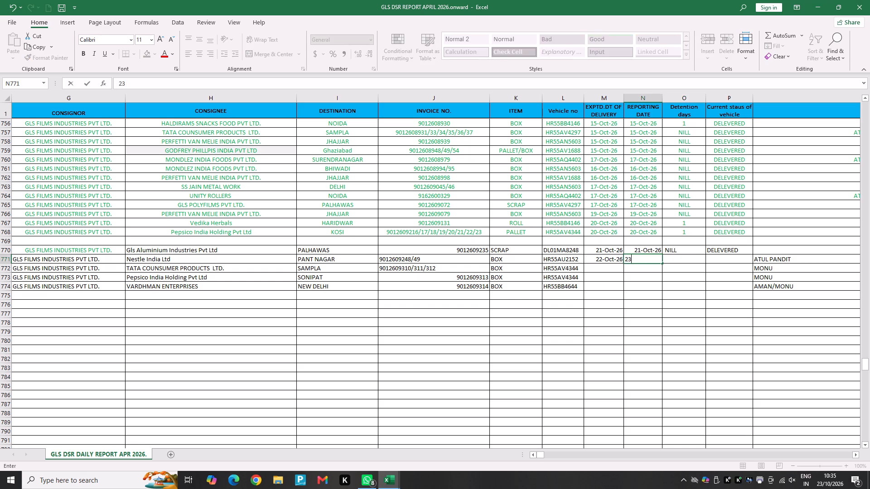
pyautogui.write('-OCT')
pyautogui.write('-26')
pyautogui.press('Left')
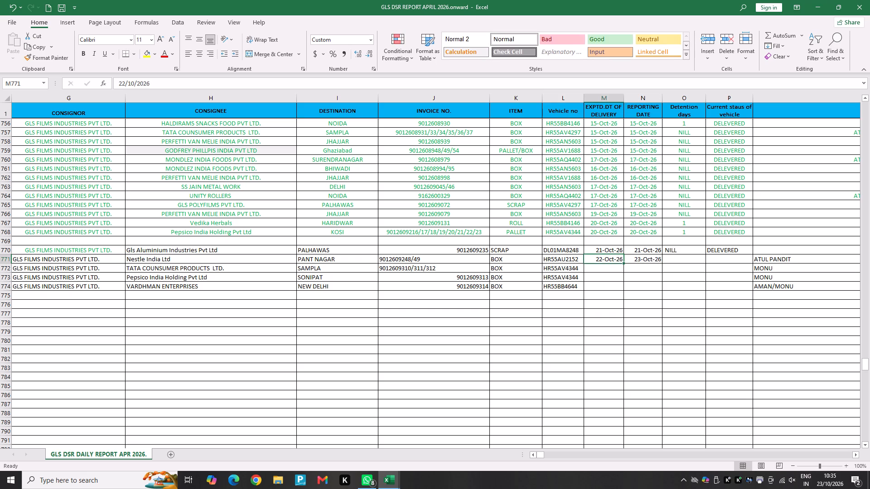
pyautogui.write('23-OCT-26')
pyautogui.press('Right')
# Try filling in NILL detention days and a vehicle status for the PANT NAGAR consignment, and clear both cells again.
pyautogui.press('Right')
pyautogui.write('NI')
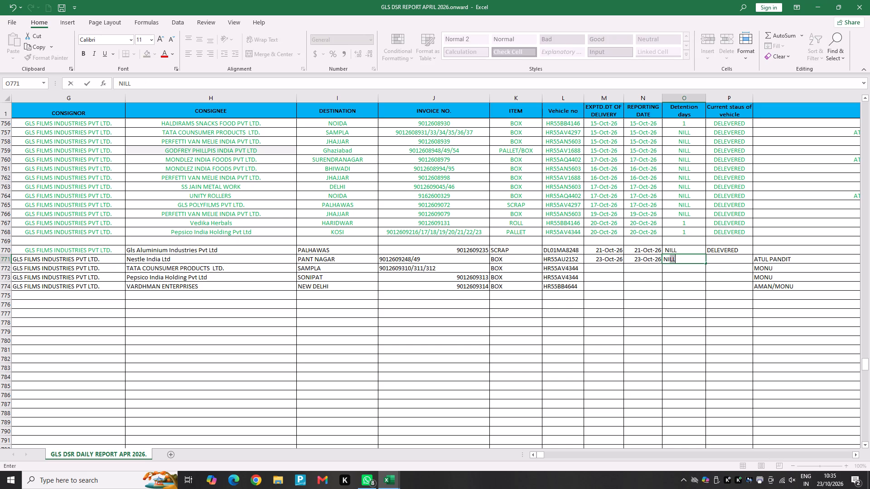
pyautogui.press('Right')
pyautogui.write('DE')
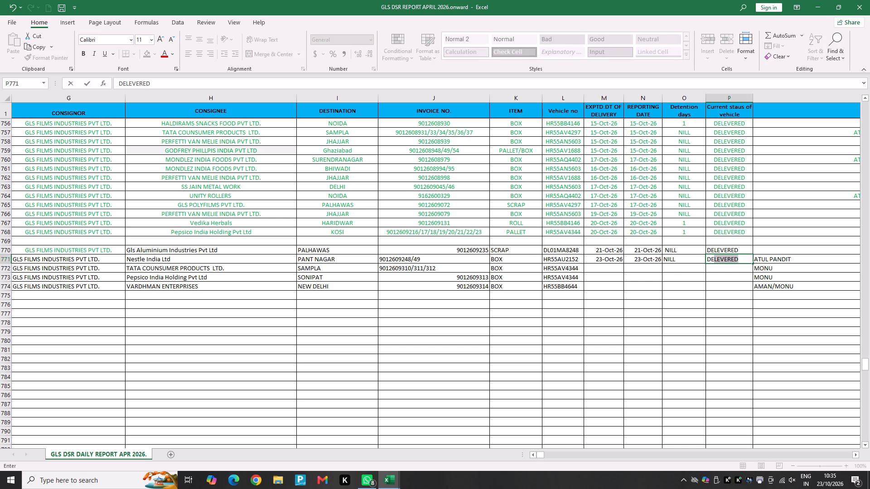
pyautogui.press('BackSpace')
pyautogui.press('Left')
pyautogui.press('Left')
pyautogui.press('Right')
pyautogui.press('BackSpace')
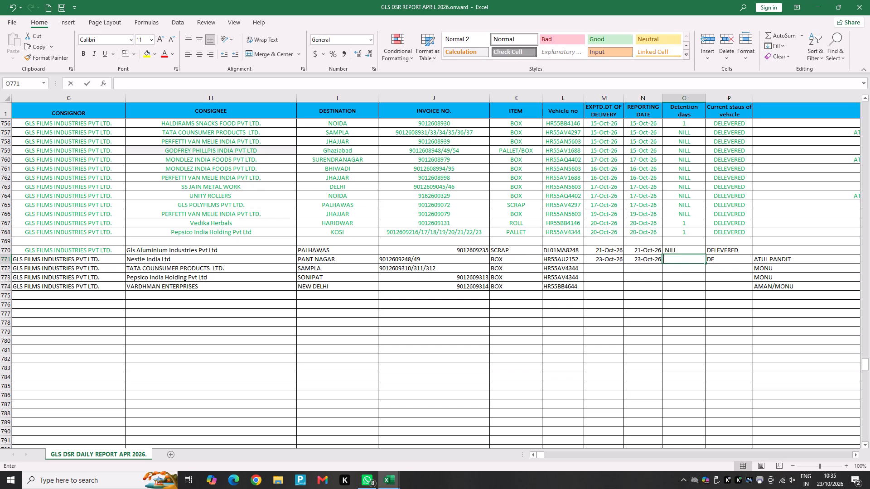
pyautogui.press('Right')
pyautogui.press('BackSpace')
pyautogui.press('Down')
# Go to the expected delivery date cell of the SAMPLA consignment.
pyautogui.press('Left')
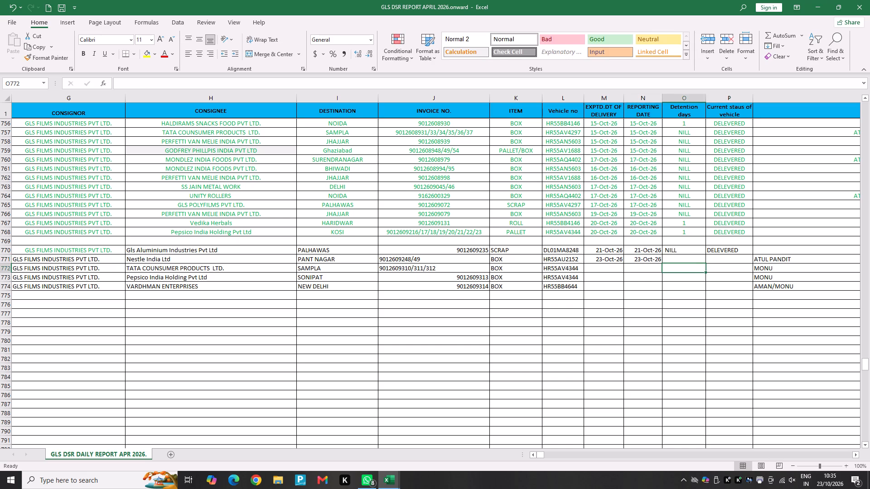
pyautogui.press('Left')
pyautogui.press('Left')
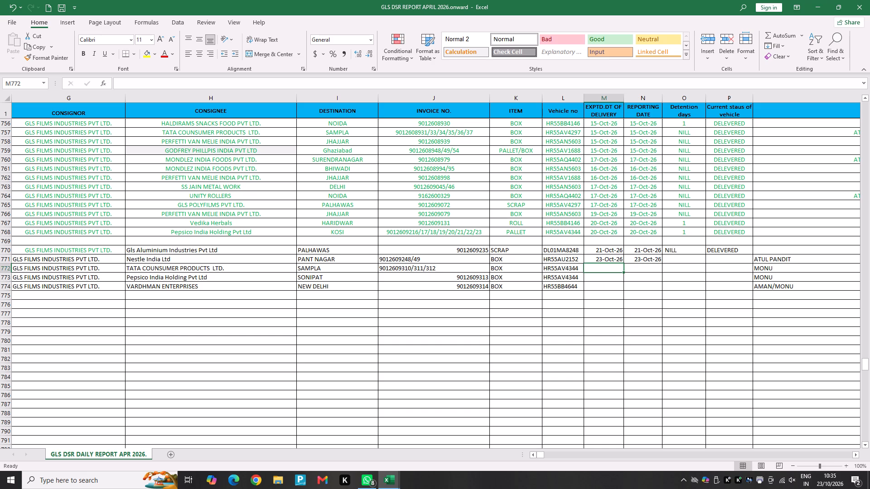
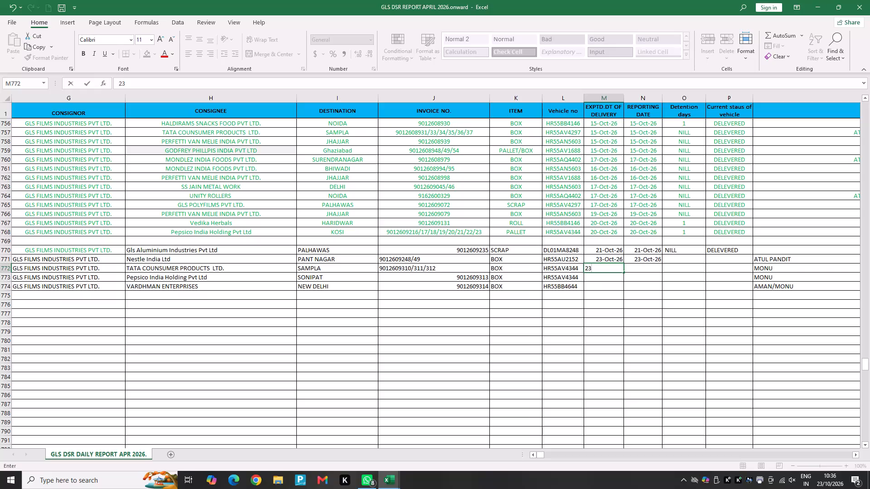
# Enter 23-Oct-26 as both the expected delivery date and the reporting date of the SAMPLA consignment.
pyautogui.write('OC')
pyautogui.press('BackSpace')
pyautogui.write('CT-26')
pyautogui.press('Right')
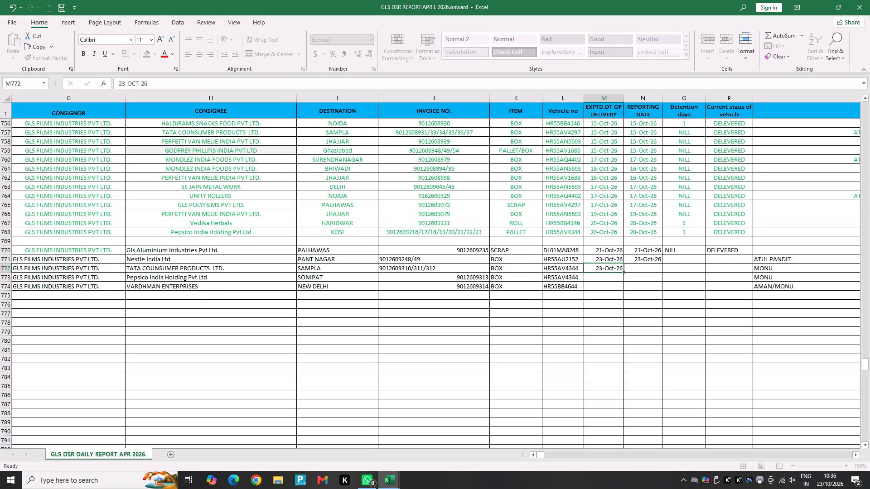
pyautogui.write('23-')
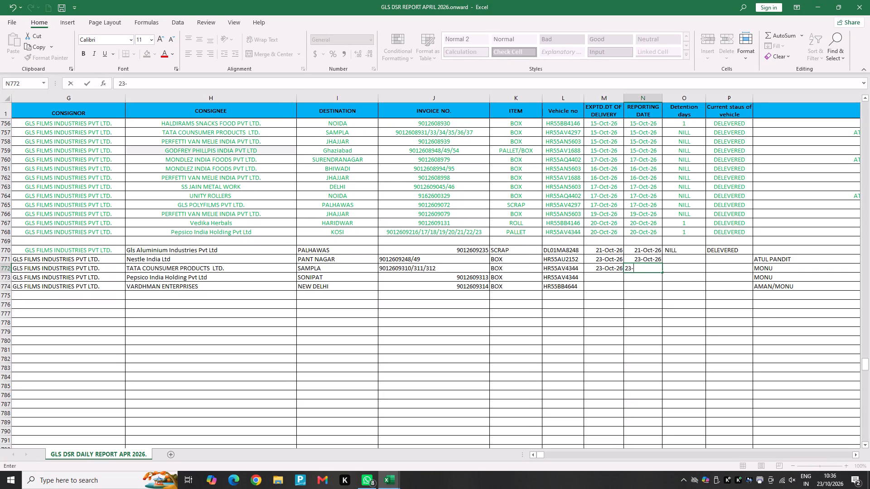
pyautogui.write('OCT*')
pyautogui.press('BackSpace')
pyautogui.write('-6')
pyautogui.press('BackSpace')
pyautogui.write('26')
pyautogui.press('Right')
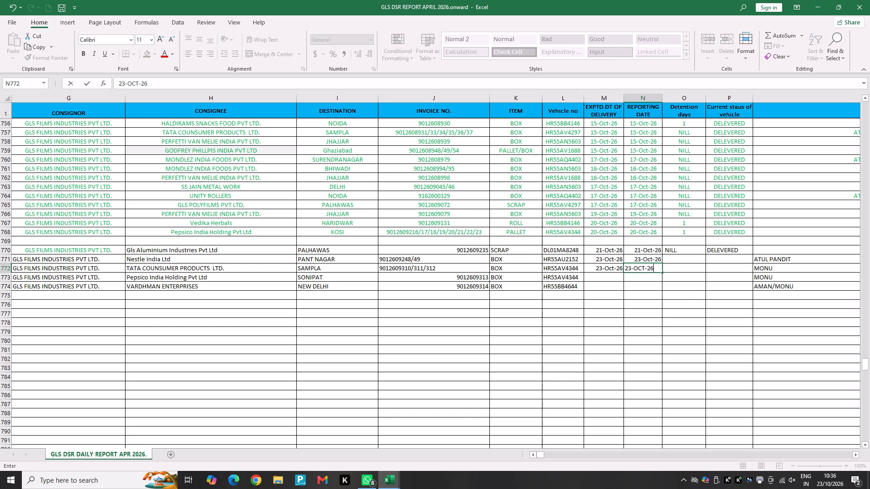
# Review the SONIPAT consignment's row from its vehicle number back to its consignment number and across to the delivery date columns.
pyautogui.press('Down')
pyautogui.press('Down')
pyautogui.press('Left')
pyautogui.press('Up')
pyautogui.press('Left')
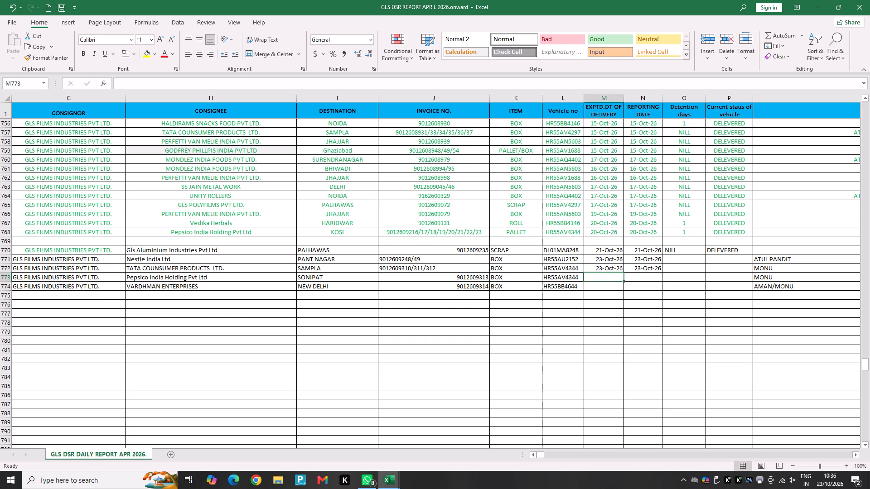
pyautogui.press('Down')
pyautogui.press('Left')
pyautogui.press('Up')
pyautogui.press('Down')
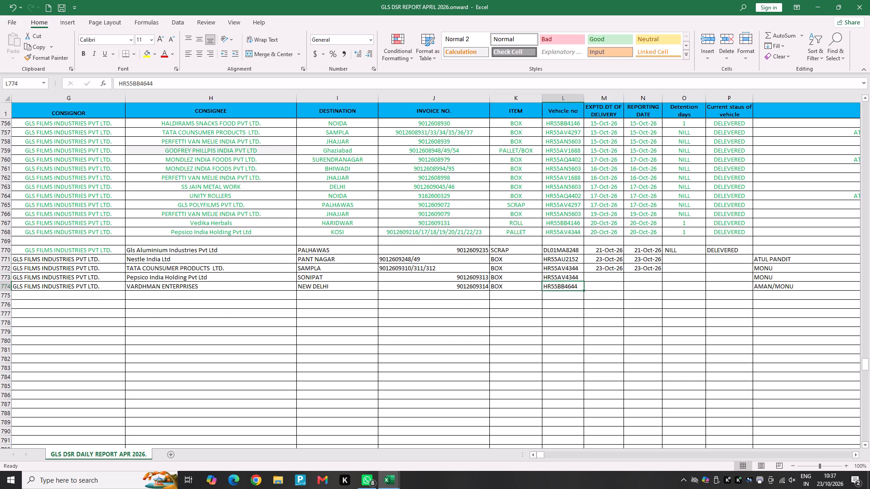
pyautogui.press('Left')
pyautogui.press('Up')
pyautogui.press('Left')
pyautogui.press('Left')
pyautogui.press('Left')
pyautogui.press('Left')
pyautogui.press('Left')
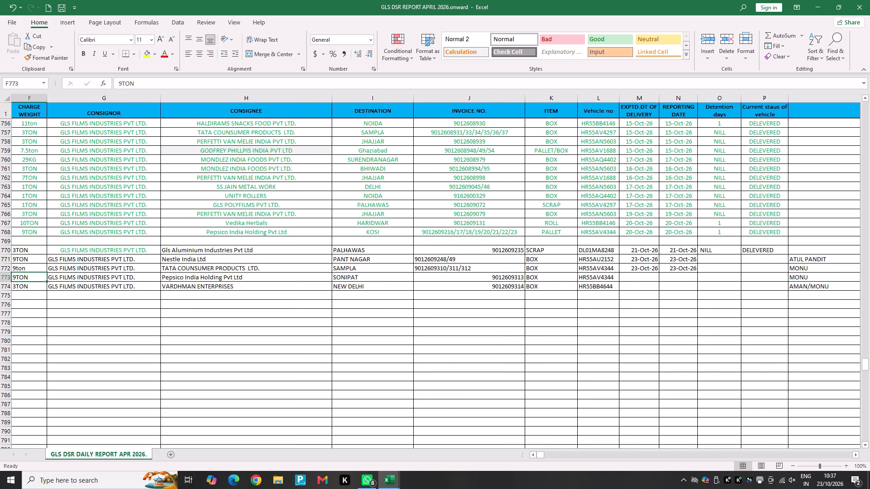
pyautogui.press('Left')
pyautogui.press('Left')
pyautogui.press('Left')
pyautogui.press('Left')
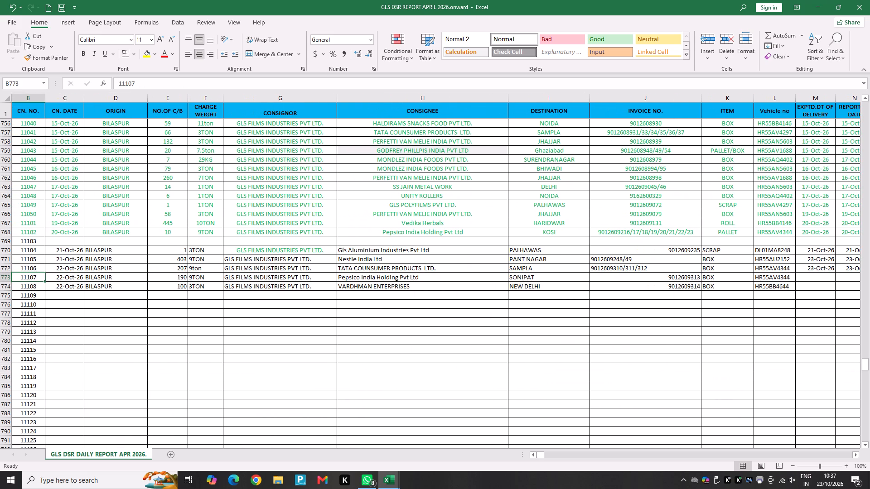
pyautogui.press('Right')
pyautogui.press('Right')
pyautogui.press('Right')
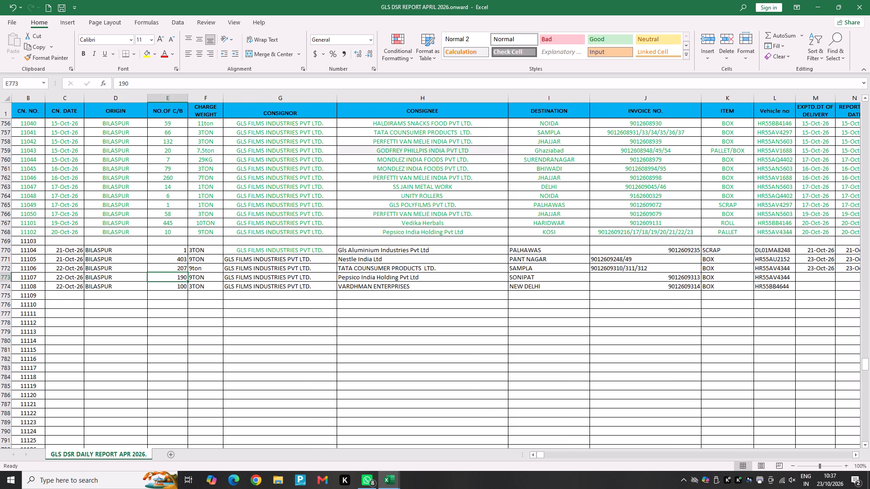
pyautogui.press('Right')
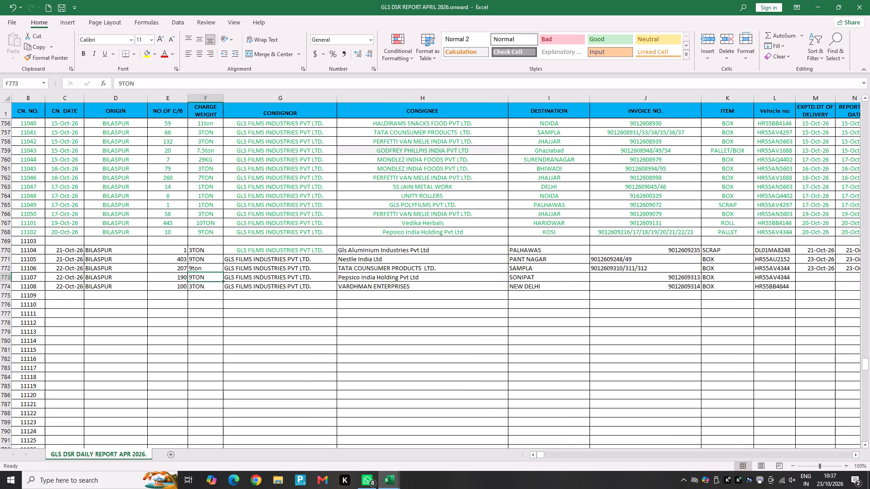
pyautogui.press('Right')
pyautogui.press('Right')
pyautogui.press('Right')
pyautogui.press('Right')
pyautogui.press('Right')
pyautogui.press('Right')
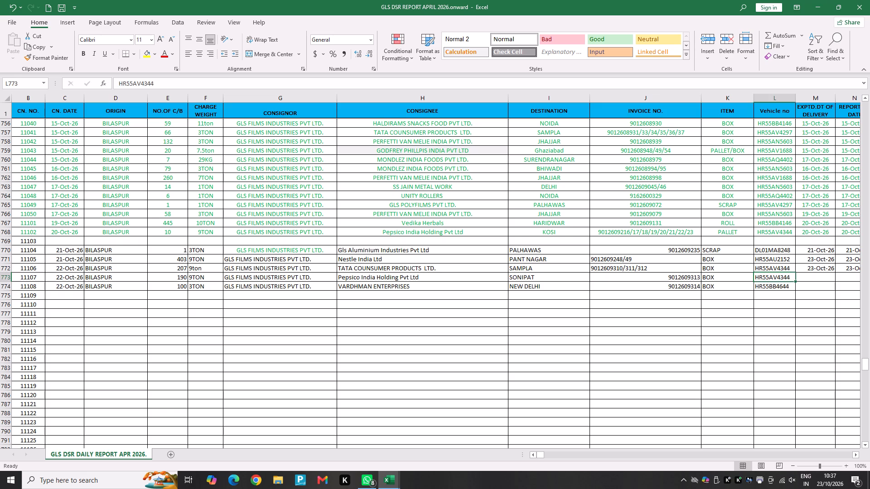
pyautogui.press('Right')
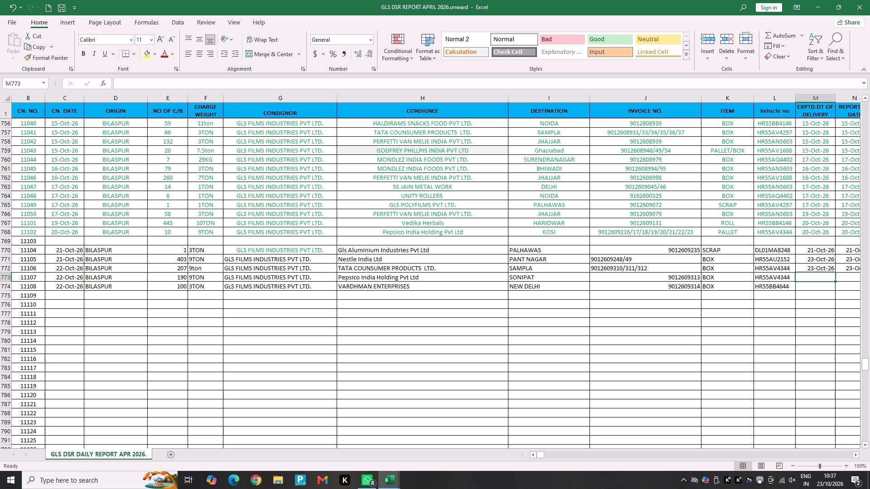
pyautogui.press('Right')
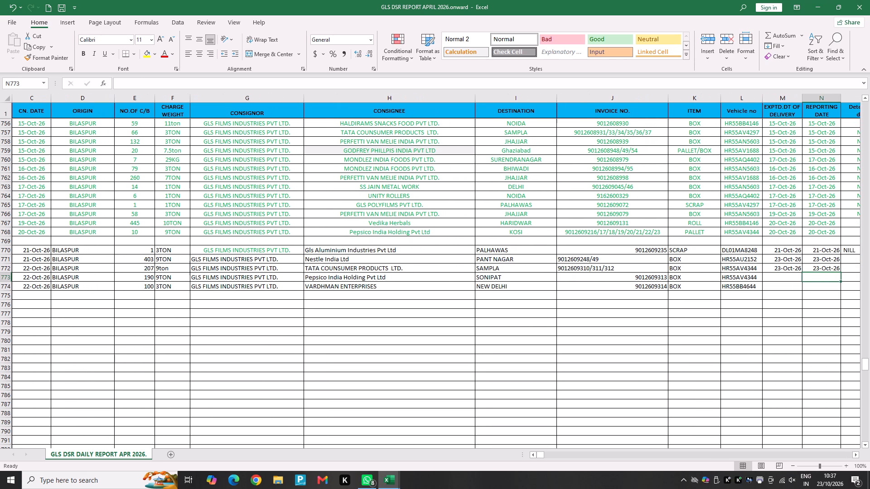
# Enter 23-Oct-26 as the expected delivery date of the SONIPAT consignment.
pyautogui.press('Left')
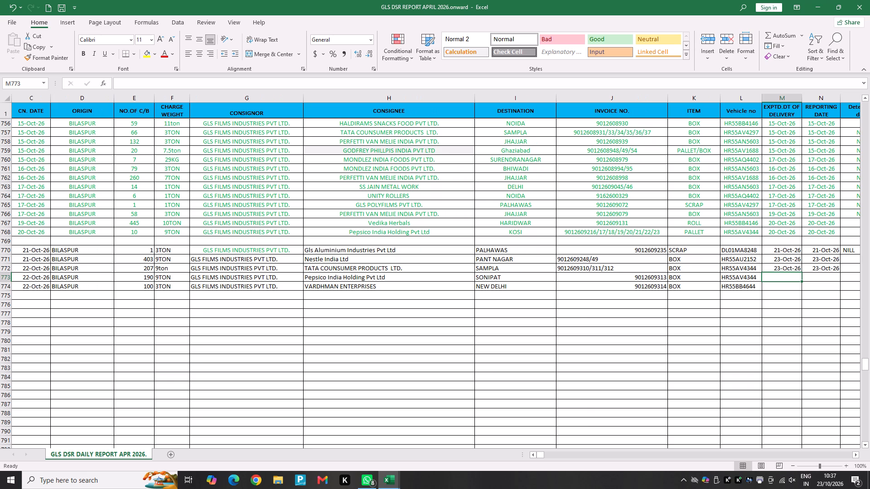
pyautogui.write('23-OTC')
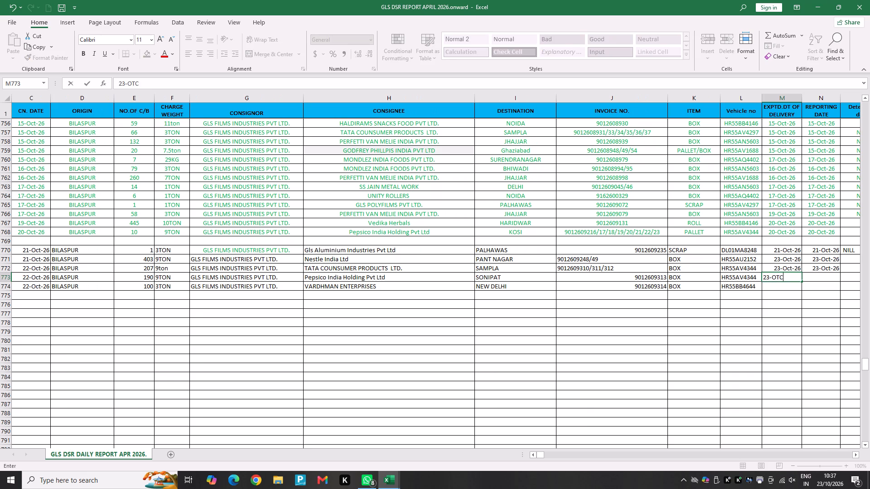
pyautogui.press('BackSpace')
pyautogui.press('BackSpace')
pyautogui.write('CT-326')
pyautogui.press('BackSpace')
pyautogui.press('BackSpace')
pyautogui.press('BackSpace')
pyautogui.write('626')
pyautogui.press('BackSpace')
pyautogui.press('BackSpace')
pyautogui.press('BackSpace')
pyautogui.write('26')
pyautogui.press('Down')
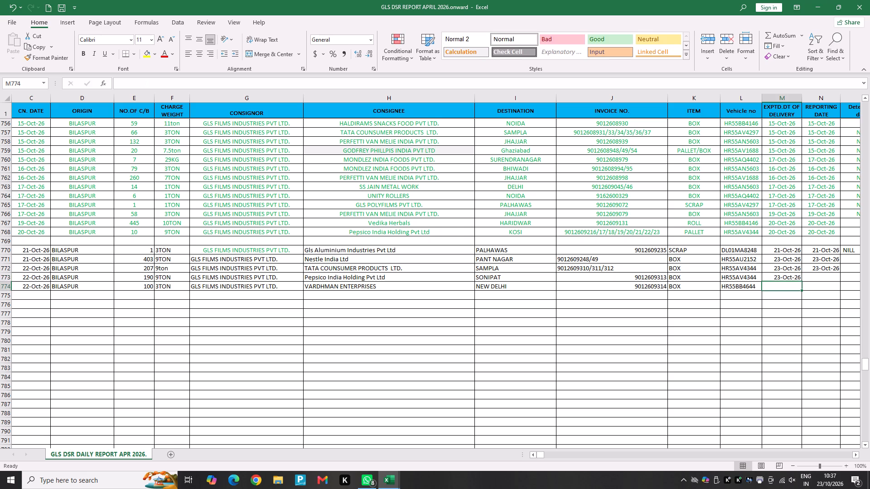
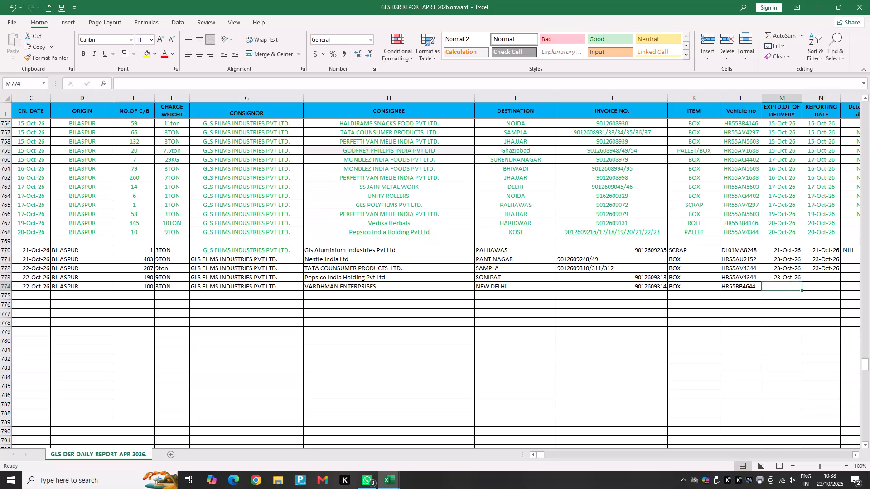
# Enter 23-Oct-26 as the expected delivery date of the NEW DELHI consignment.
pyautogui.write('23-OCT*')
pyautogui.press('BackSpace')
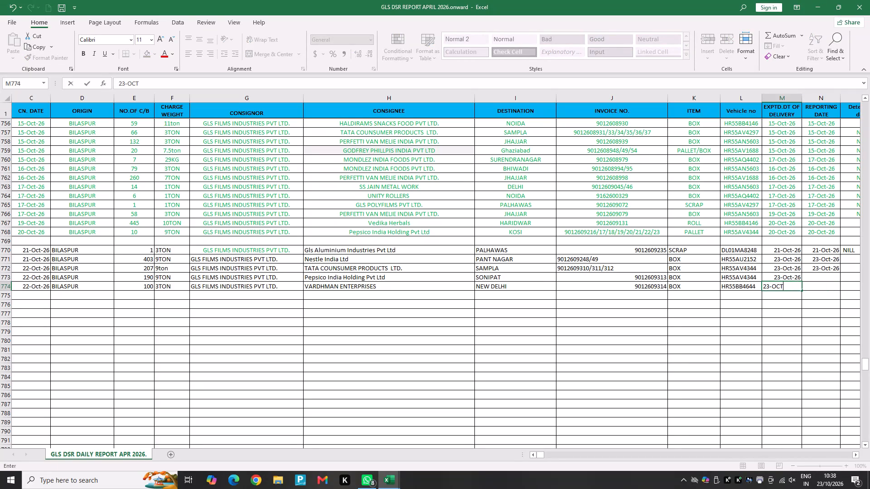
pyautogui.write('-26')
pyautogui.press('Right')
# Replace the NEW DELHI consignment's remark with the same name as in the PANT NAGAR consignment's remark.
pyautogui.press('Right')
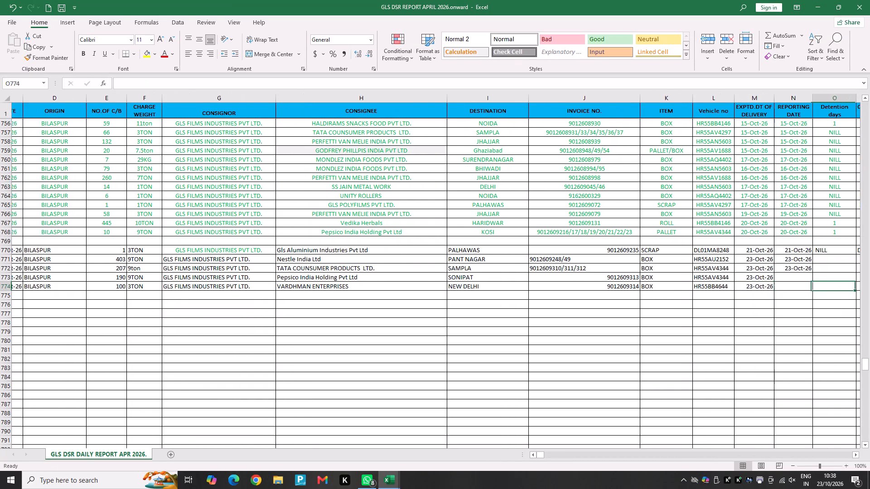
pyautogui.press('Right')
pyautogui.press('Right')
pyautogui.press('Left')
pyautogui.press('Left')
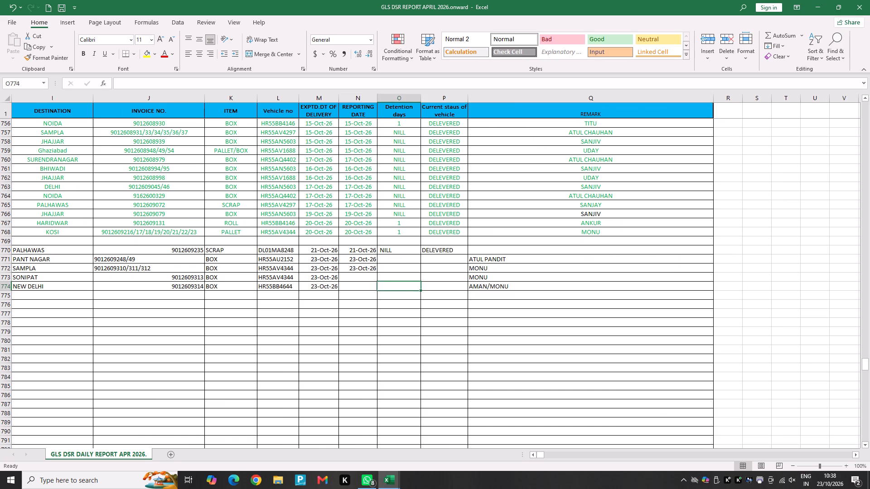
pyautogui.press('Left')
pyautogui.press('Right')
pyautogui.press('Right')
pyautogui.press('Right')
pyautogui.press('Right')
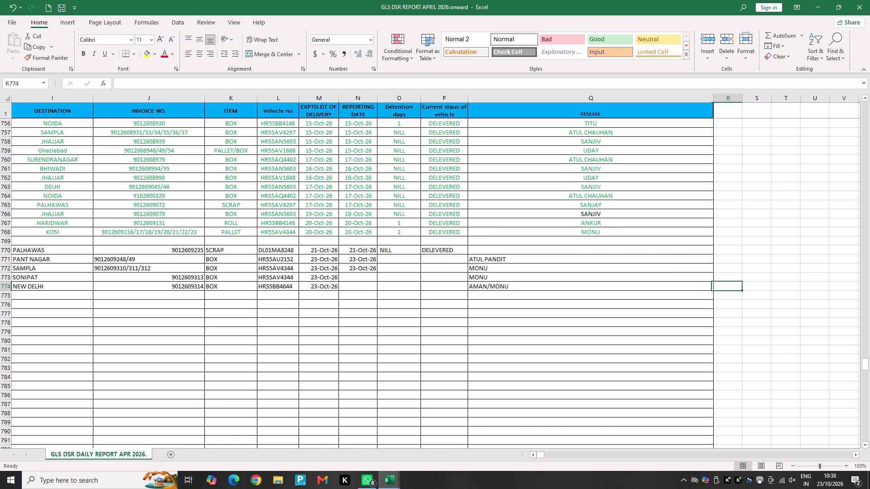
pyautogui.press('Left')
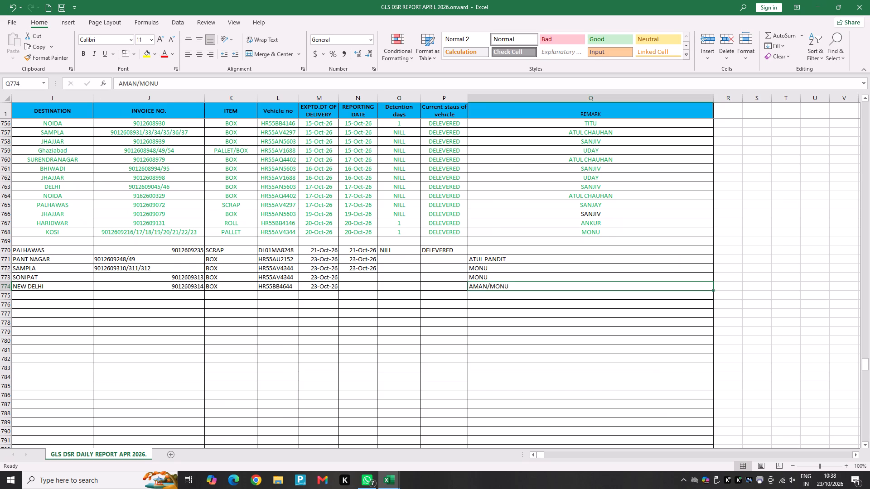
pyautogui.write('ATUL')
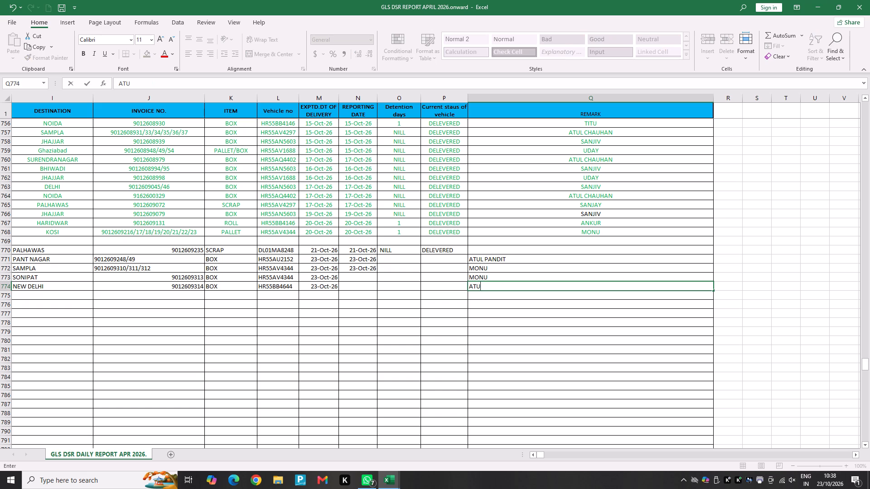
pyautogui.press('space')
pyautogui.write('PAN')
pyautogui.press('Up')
# Set the expected delivery date of the NEW DELHI consignment to 22-Oct-26.
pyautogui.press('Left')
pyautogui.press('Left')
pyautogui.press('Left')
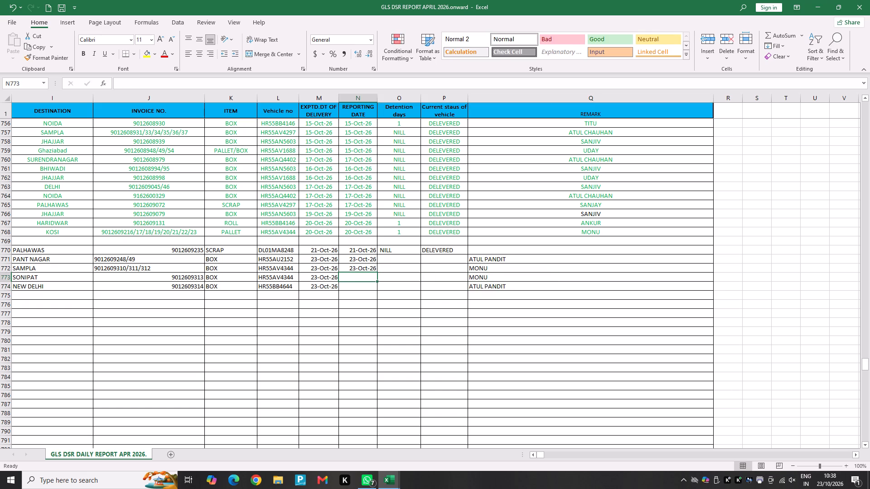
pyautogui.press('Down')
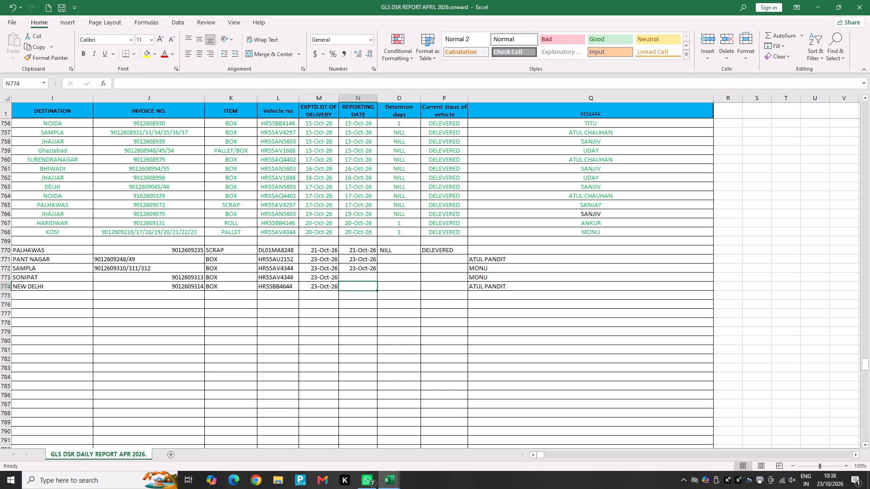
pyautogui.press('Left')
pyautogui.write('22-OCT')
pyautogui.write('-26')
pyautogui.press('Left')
# Review the NEW DELHI consignment's row back to its serial number and across to the reporting date column.
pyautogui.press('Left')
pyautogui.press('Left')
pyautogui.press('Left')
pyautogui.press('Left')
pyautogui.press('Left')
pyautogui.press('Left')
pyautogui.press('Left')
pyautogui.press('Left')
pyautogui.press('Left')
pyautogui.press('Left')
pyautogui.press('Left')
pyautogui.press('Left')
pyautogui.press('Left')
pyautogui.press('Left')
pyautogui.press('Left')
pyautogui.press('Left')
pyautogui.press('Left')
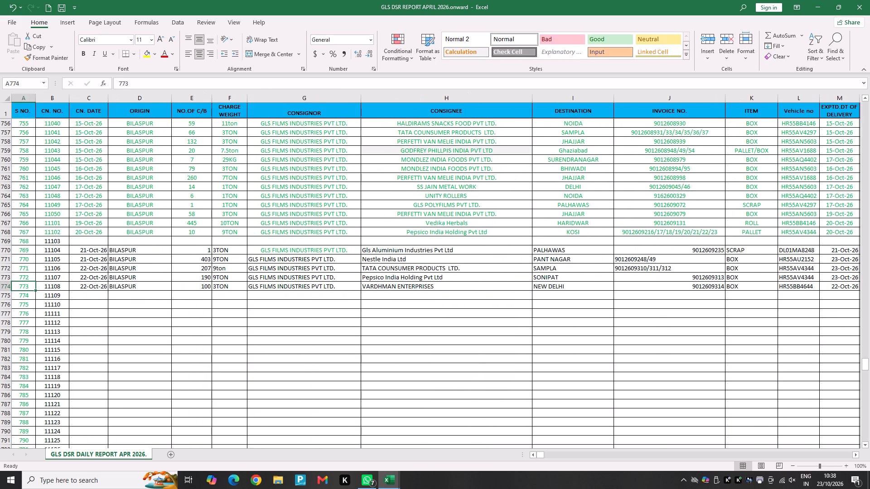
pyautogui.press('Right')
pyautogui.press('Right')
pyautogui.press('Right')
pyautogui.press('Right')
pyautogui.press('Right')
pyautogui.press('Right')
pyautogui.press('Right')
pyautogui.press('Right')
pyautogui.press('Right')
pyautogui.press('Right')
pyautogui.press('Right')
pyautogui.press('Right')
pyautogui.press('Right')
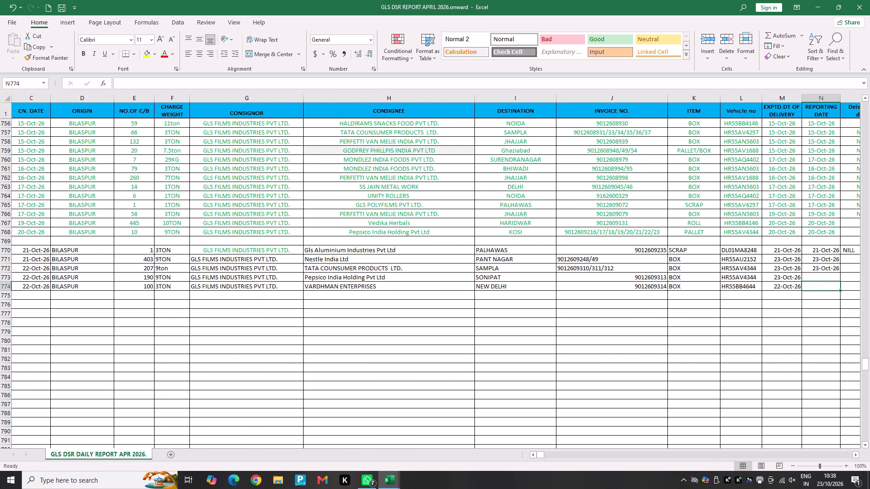
# Enter 22-Oct-26 as the reporting date of the NEW DELHI consignment.
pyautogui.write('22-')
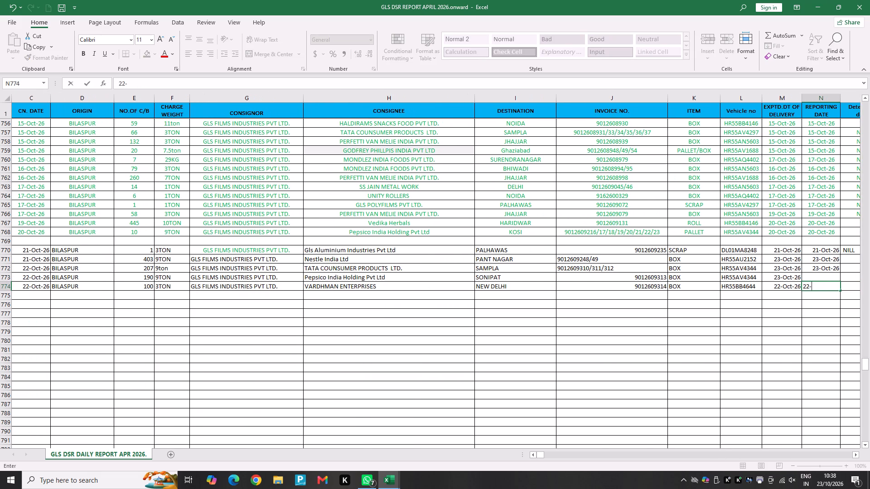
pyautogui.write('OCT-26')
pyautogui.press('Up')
# Enter NILL as the detention days and DELEVERED as the vehicle status of the NEW DELHI consignment.
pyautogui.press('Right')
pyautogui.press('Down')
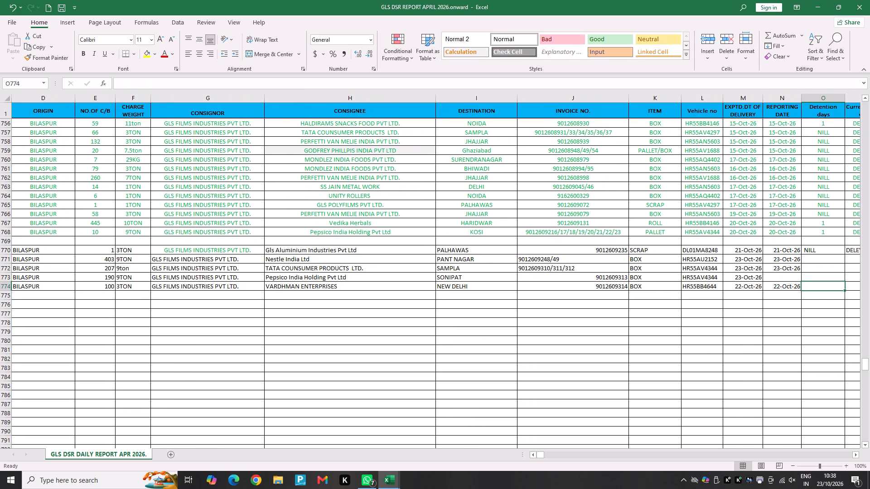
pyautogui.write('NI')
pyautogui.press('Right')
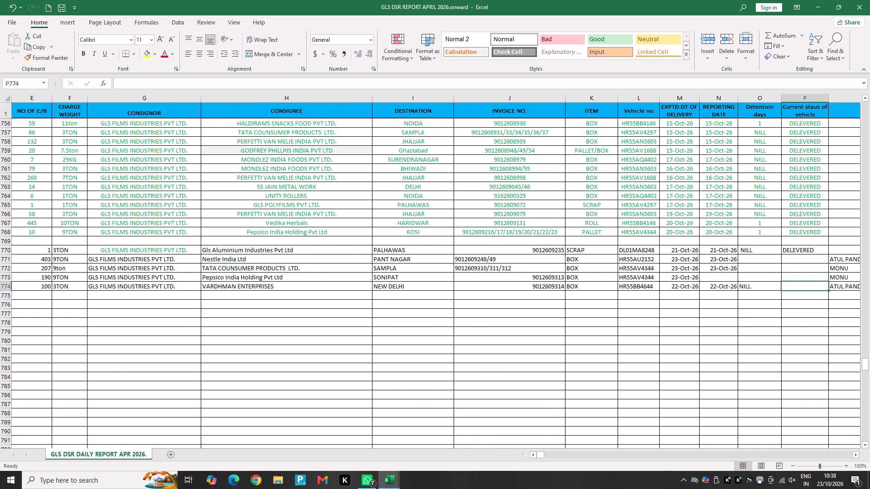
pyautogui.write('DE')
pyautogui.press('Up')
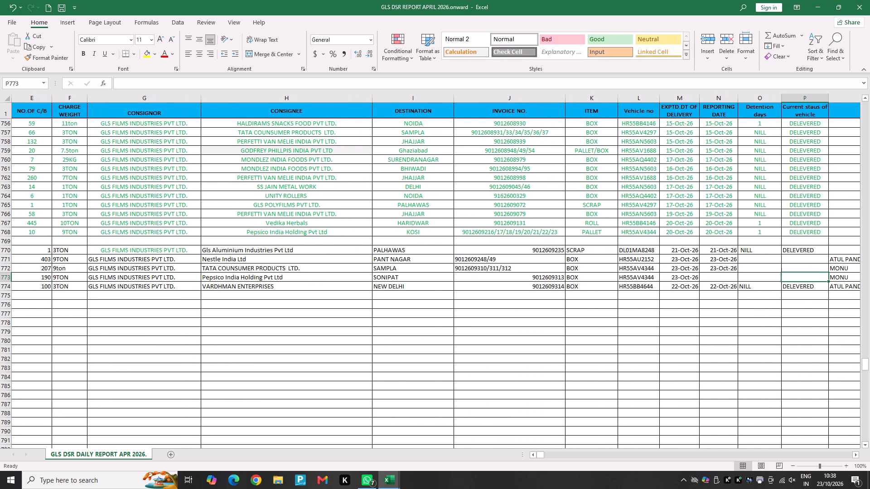
# Check the detention, vehicle status and remark cells of the consignments from PALHAWAS down to NEW DELHI.
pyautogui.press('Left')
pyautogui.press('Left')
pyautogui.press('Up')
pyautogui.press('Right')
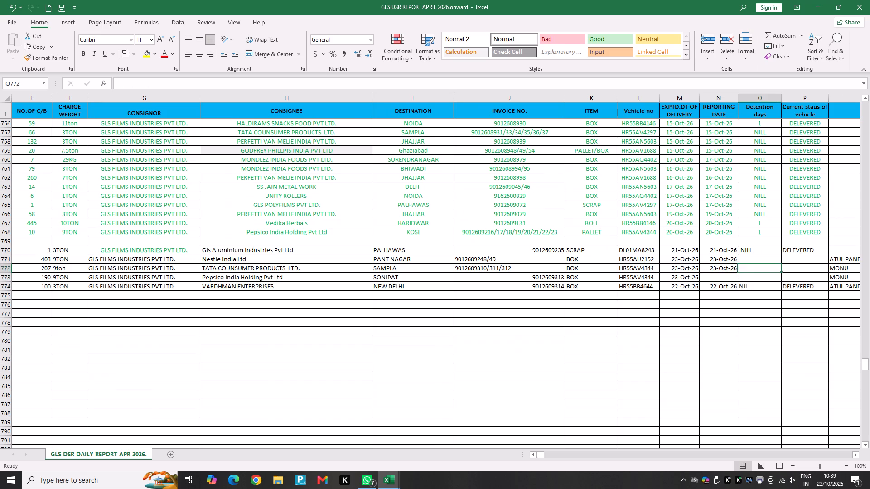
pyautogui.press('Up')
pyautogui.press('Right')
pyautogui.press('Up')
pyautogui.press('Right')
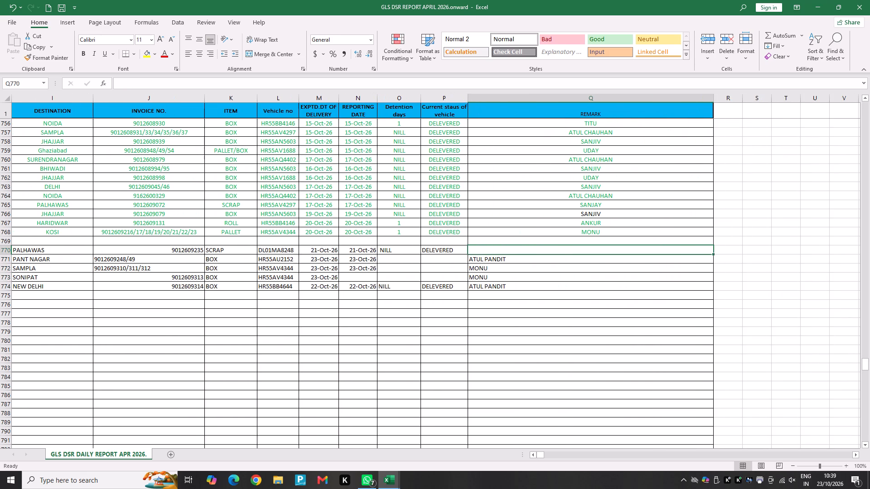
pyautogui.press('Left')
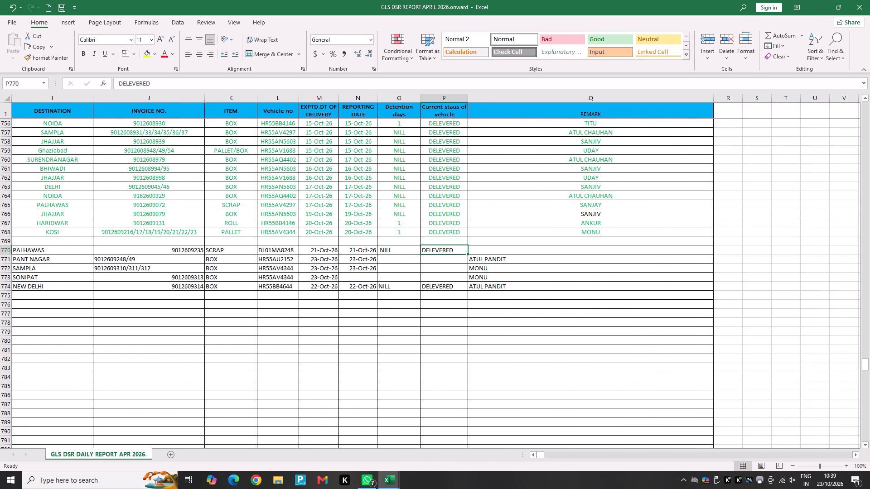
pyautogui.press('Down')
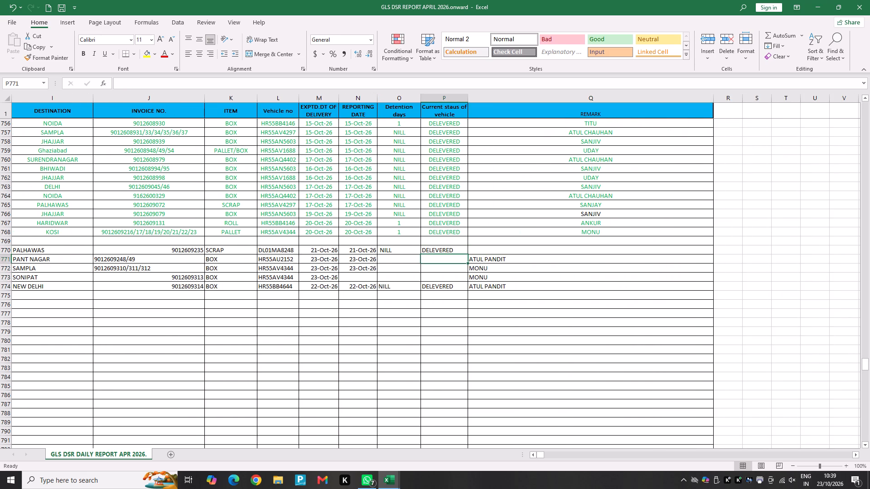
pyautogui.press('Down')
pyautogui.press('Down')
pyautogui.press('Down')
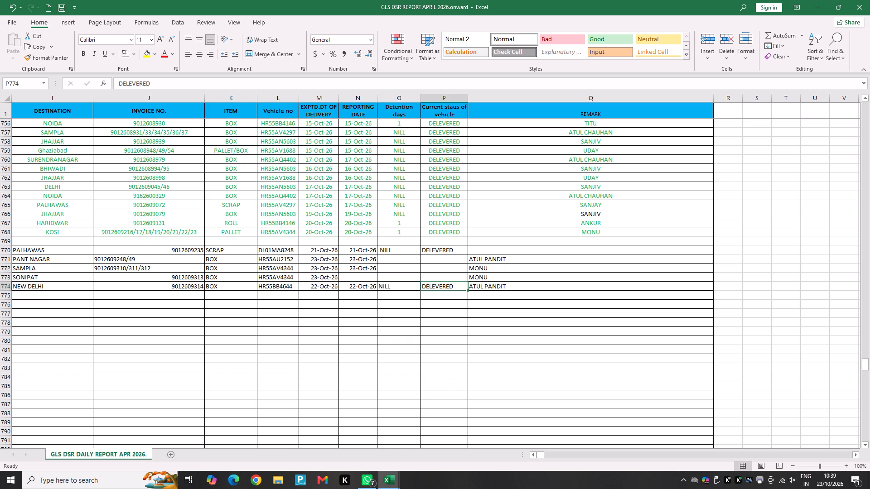
# Clear the remark of the NEW DELHI consignment.
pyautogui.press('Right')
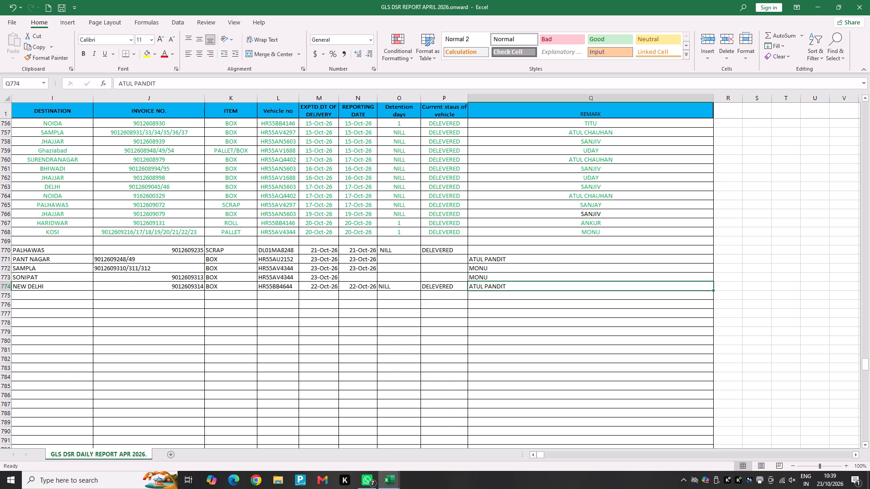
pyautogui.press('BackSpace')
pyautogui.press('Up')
# Enter the same name as in the PANT NAGAR consignment's remark as the PALHAWAS consignment's remark.
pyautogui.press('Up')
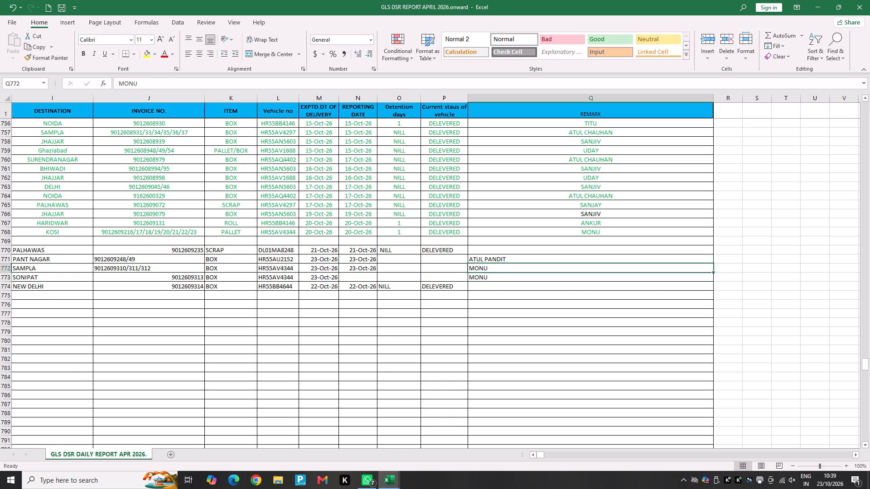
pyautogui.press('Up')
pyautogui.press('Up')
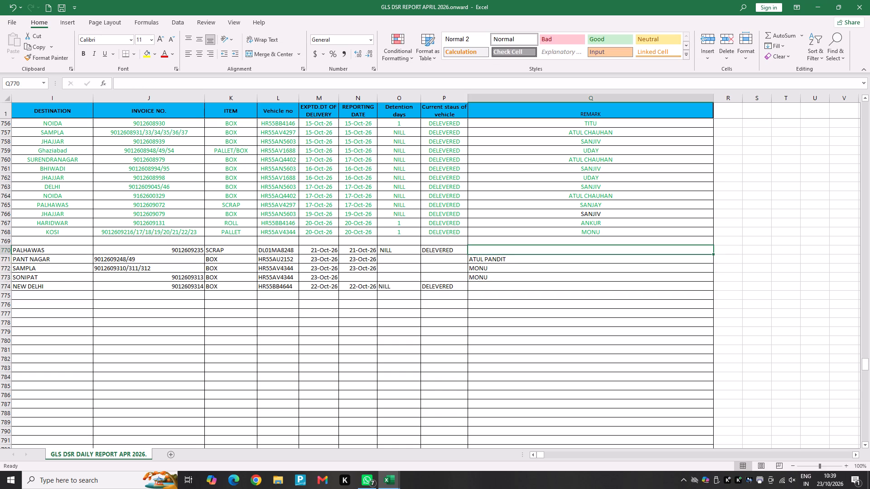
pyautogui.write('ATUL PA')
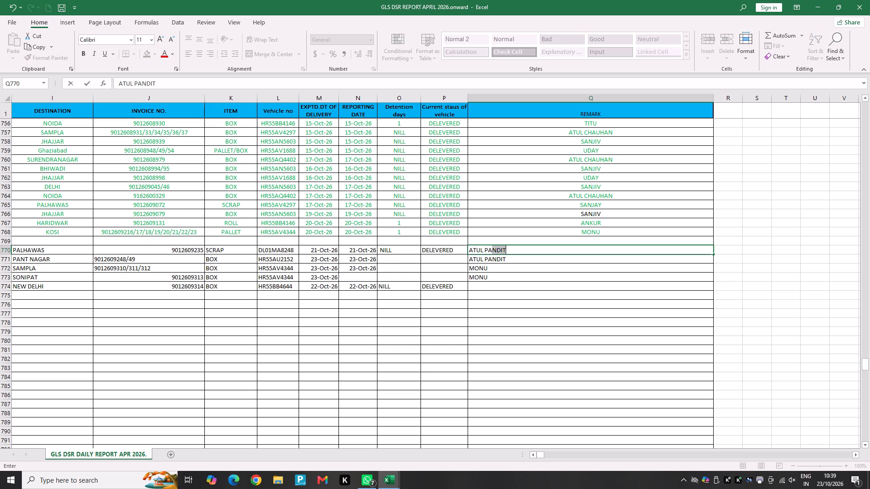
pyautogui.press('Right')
# Review the new consignment rows from the remark column back to the PALHAWAS consignment's serial number.
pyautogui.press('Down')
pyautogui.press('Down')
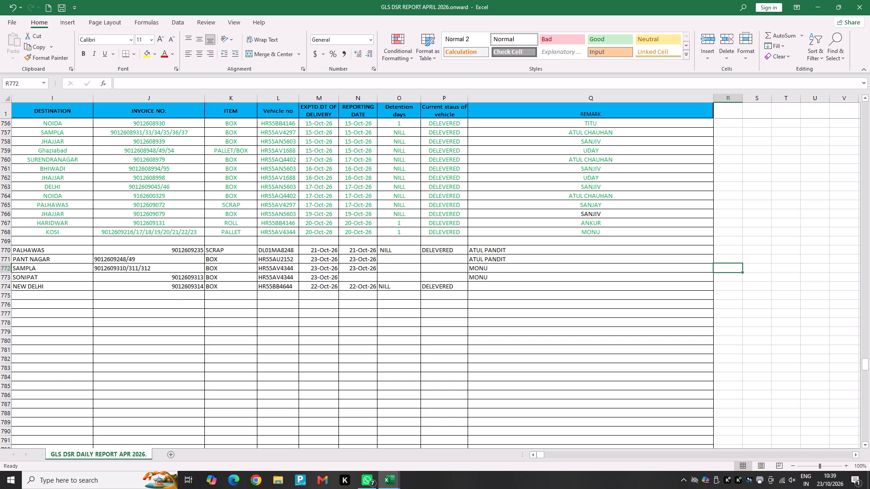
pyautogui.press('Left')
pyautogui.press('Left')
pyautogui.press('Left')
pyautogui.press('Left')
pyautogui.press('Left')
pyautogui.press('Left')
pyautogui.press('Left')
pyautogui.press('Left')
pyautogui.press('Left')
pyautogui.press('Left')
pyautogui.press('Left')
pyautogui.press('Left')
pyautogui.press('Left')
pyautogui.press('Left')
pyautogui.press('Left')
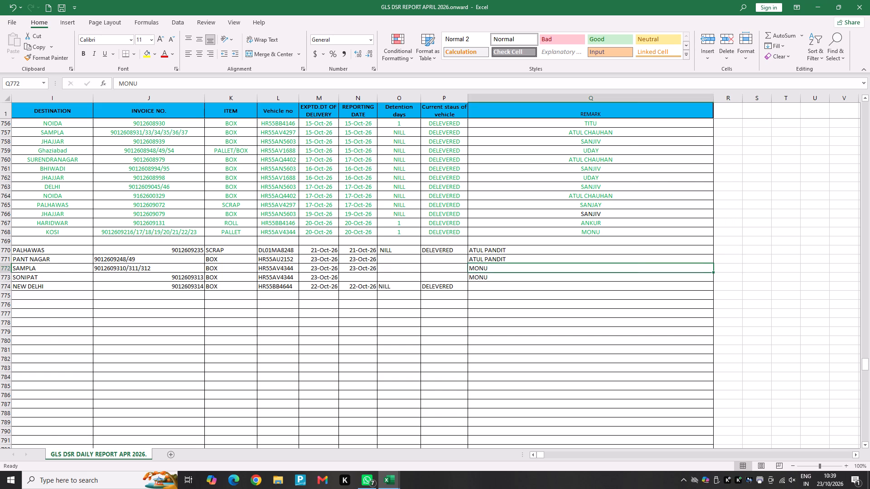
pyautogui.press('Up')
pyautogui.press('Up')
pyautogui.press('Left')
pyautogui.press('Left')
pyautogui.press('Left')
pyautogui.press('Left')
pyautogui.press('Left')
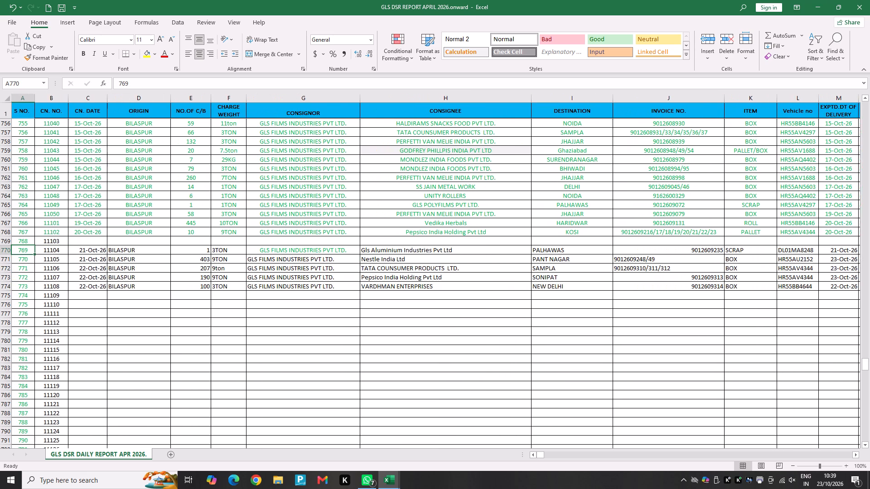